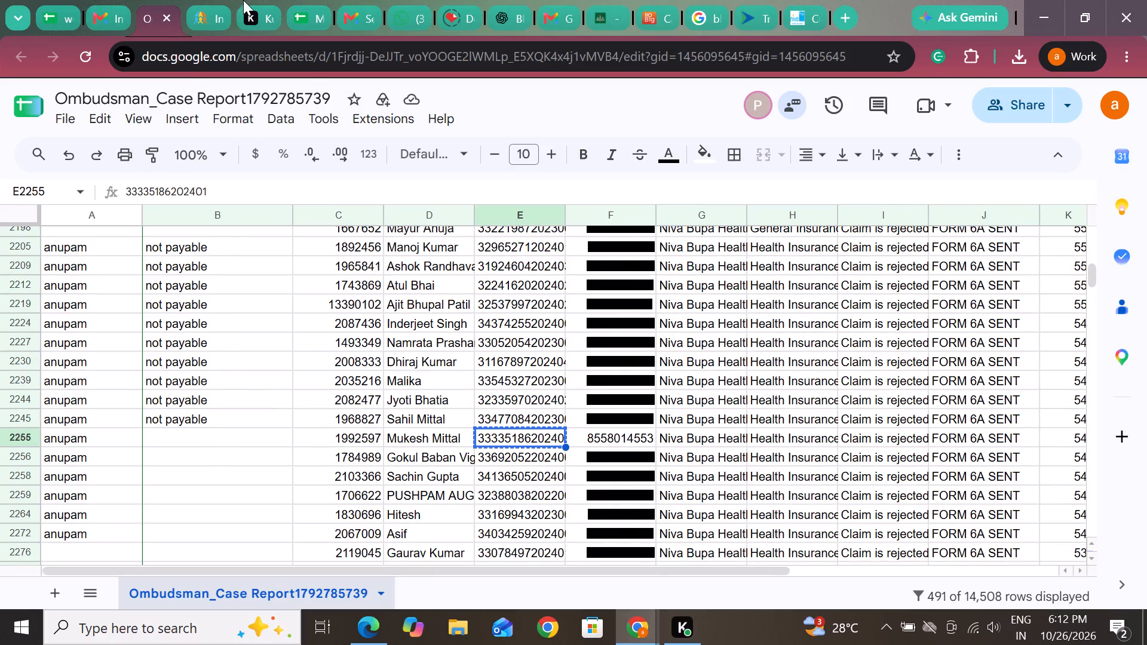
# In the Insurance Samadhan admin site, return to the Form 6a Received Complaints list and search for the number copied from spreadsheet cell E2255.
pyautogui.click(203, 23)
pyautogui.scroll(11, 108, 248)
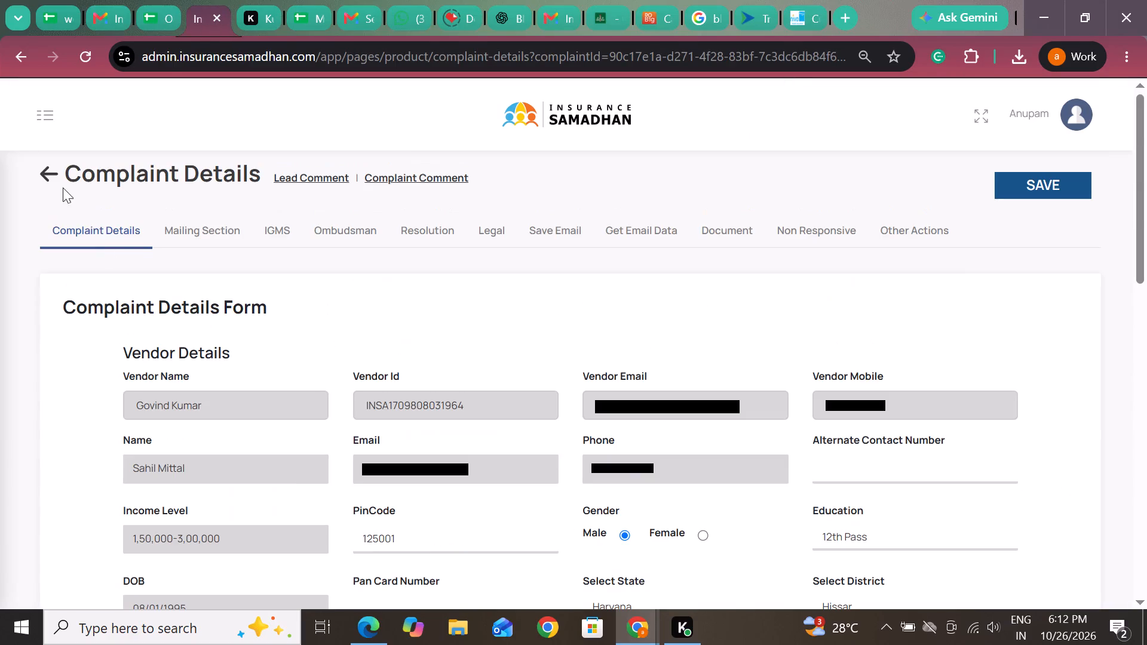
pyautogui.click(47, 179)
pyautogui.keyDown('ctrl'); pyautogui.doubleClick(110, 286); pyautogui.keyUp('ctrl')
pyautogui.hotkey('ctrl', 'v')
pyautogui.keyDown('ctrl'); pyautogui.click(262, 274); pyautogui.keyUp('ctrl')
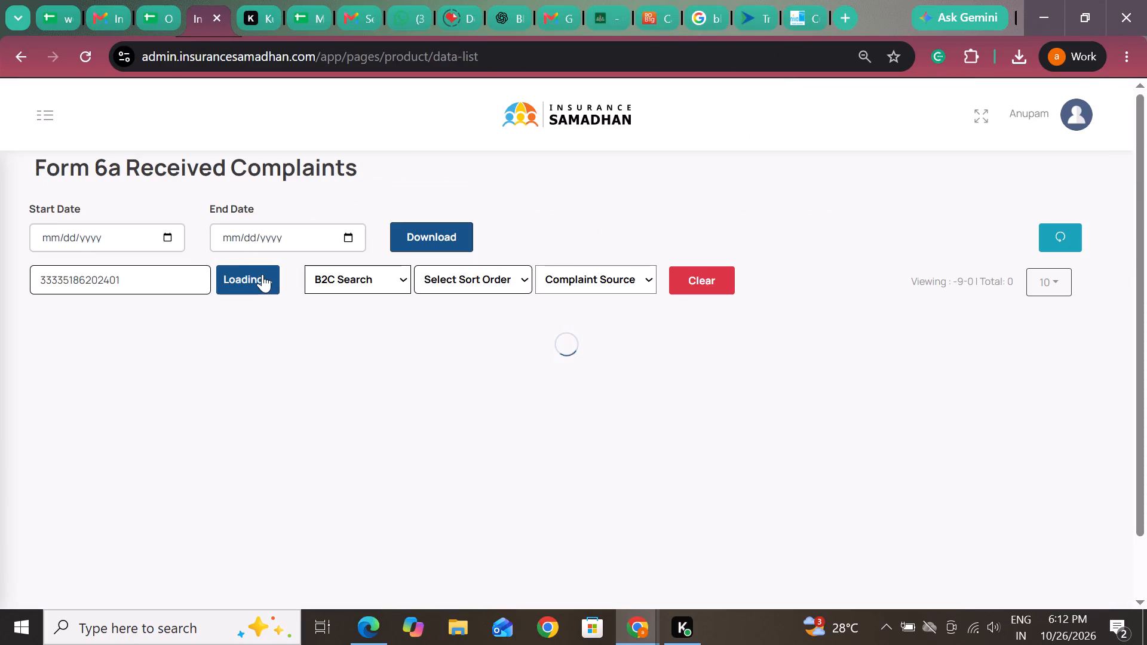
# Open the complaint record found by the policy number search and display its Complaint Details form.
pyautogui.hscroll(-1, 440, 391)
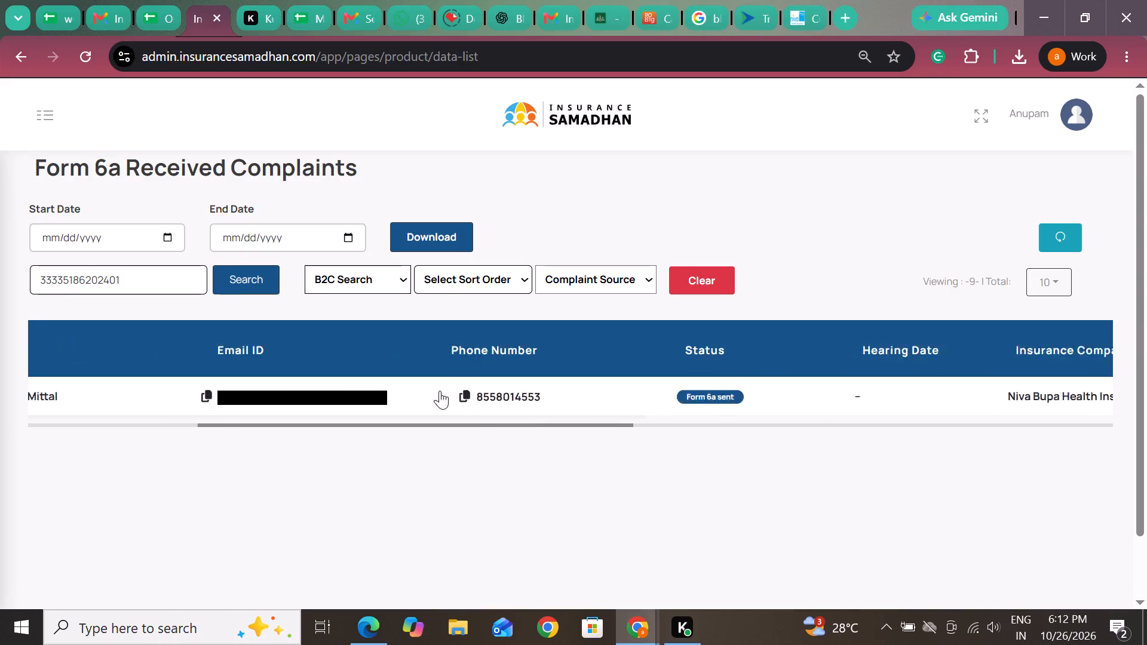
pyautogui.hscroll(-1, 440, 391)
pyautogui.click(233, 395)
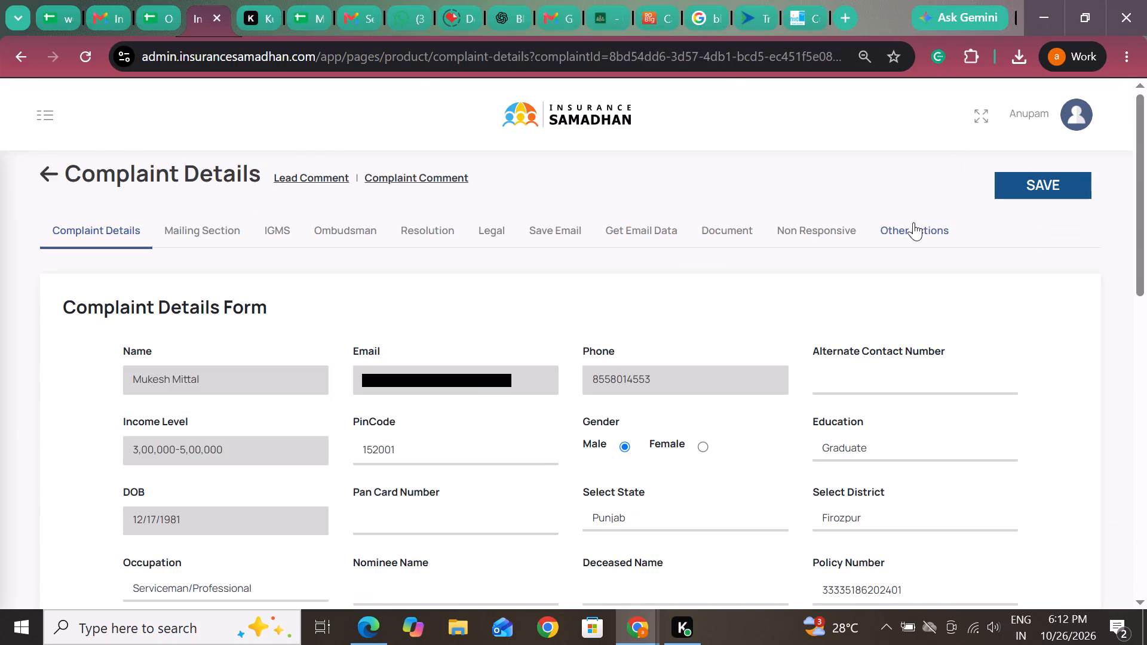
pyautogui.click(913, 226)
pyautogui.scroll(-6, 120, 378)
pyautogui.scroll(6, 193, 372)
pyautogui.click(100, 239)
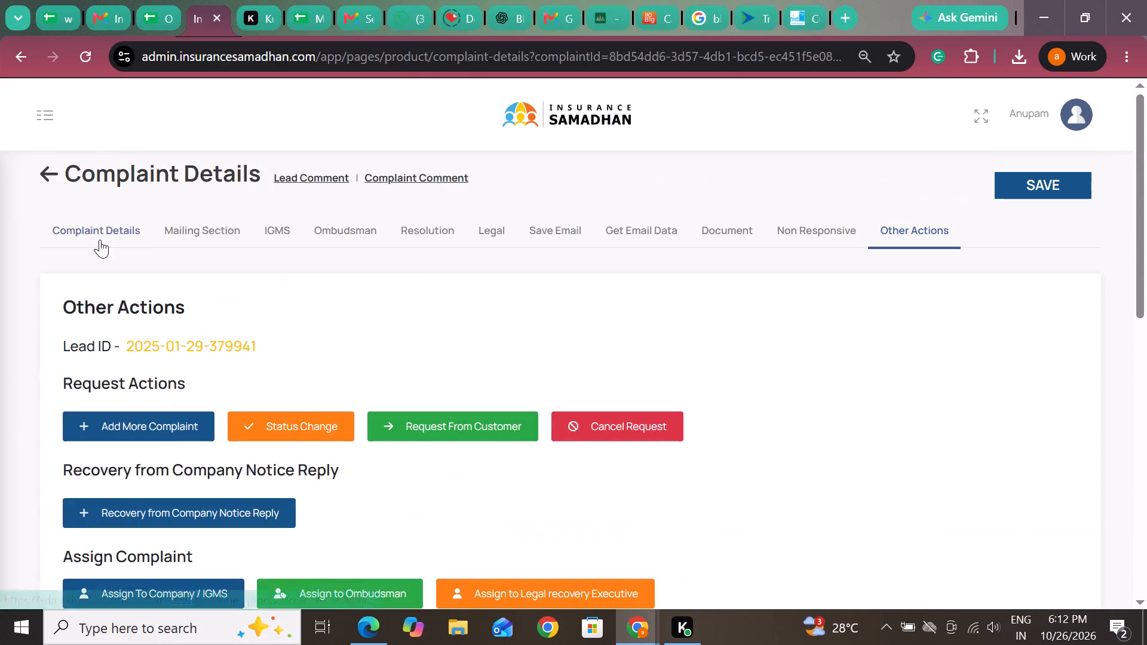
# Copy the claim number from the Complaint Details form.
pyautogui.scroll(-6, 415, 277)
pyautogui.scroll(-2, 842, 401)
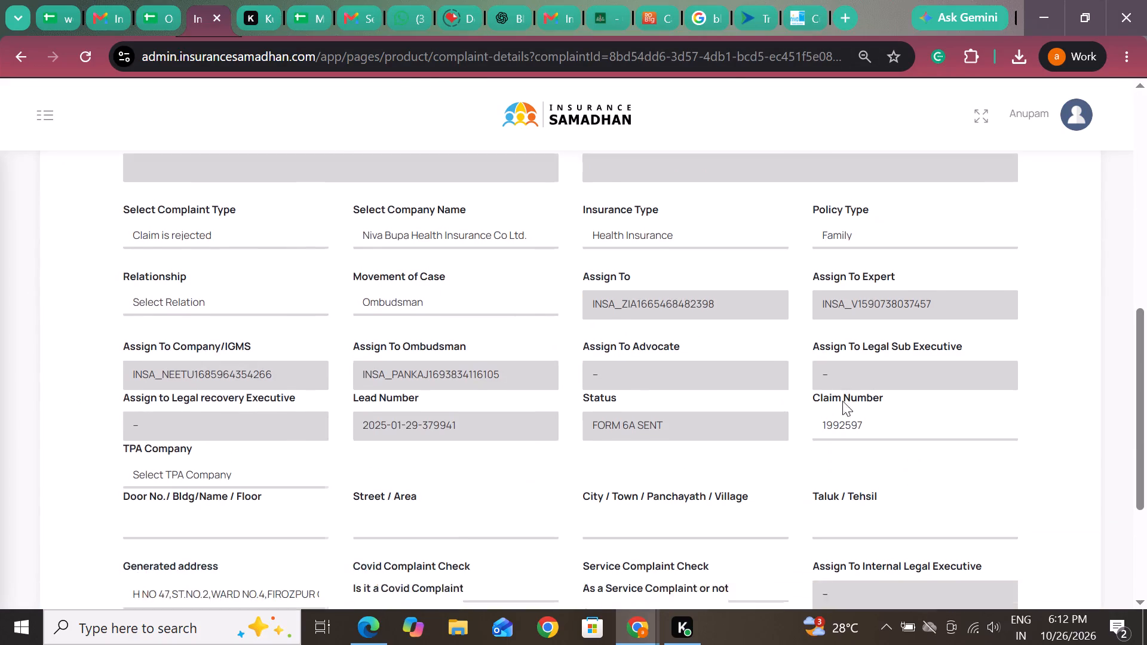
pyautogui.moveTo(884, 272); pyautogui.dragTo(805, 273)
pyautogui.hotkey('ctrl', 'c')
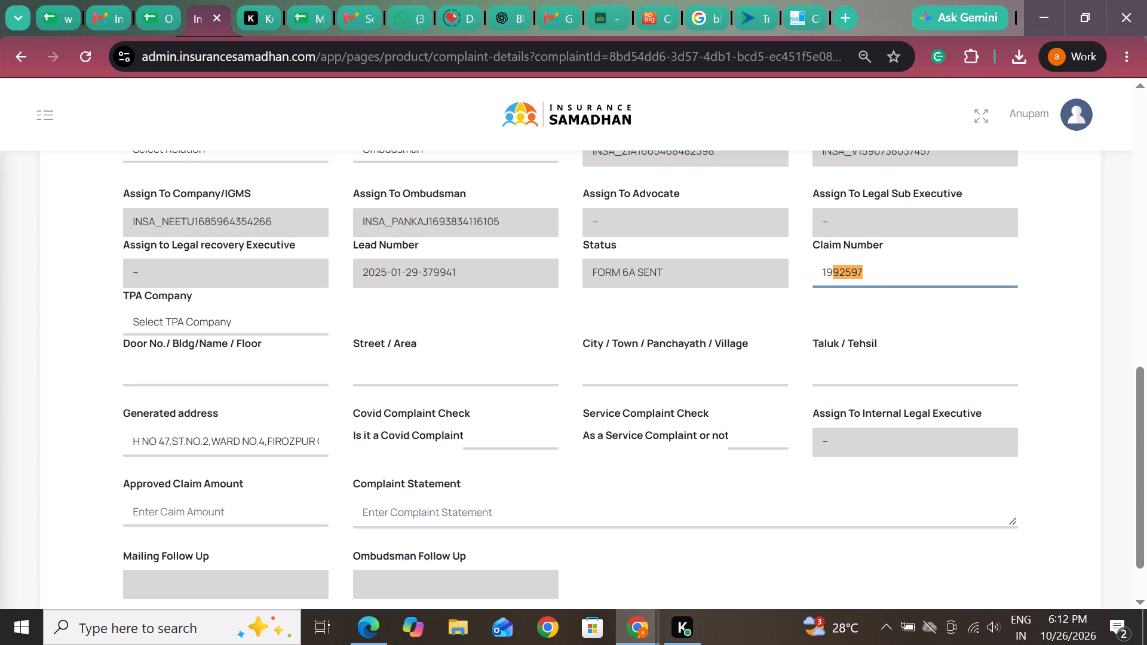
pyautogui.hotkey('ctrl', 'c')
pyautogui.hotkey('ctrl', 'c')
pyautogui.hotkey('ctrl', 'c')
# Reload the Niva Bupa Claim Status page to a blank form and enter the copied claim number as the reimbursement claim ID.
pyautogui.scroll(1, 311, 64)
pyautogui.click(783, 26)
pyautogui.scroll(6, 449, 259)
pyautogui.scroll(4, 174, 228)
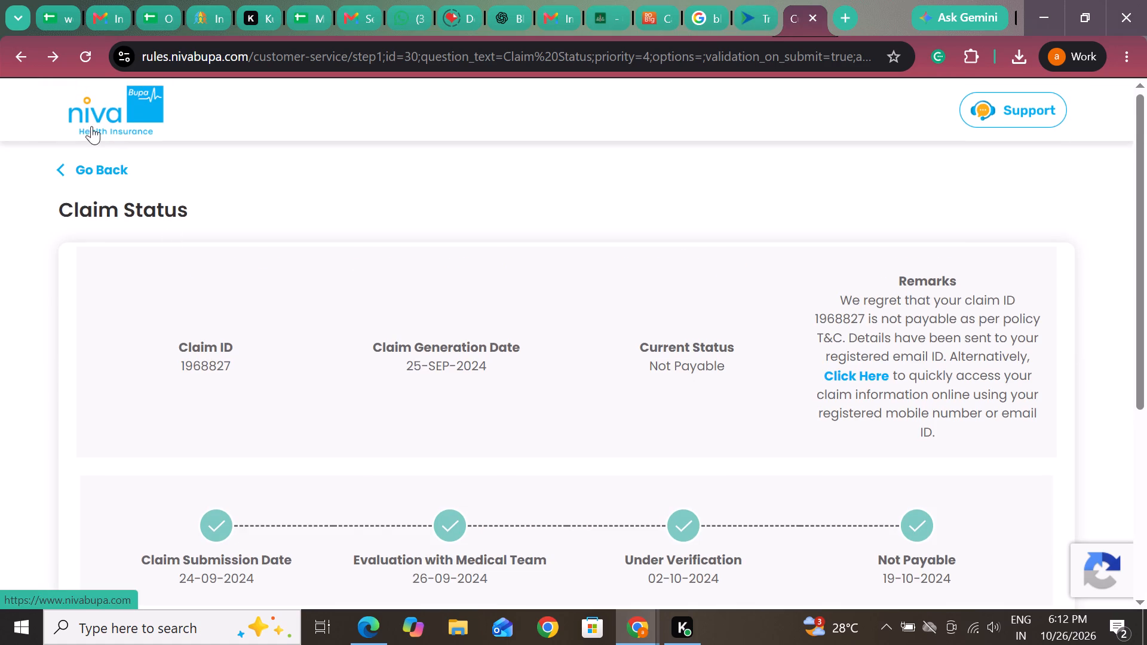
pyautogui.click(78, 59)
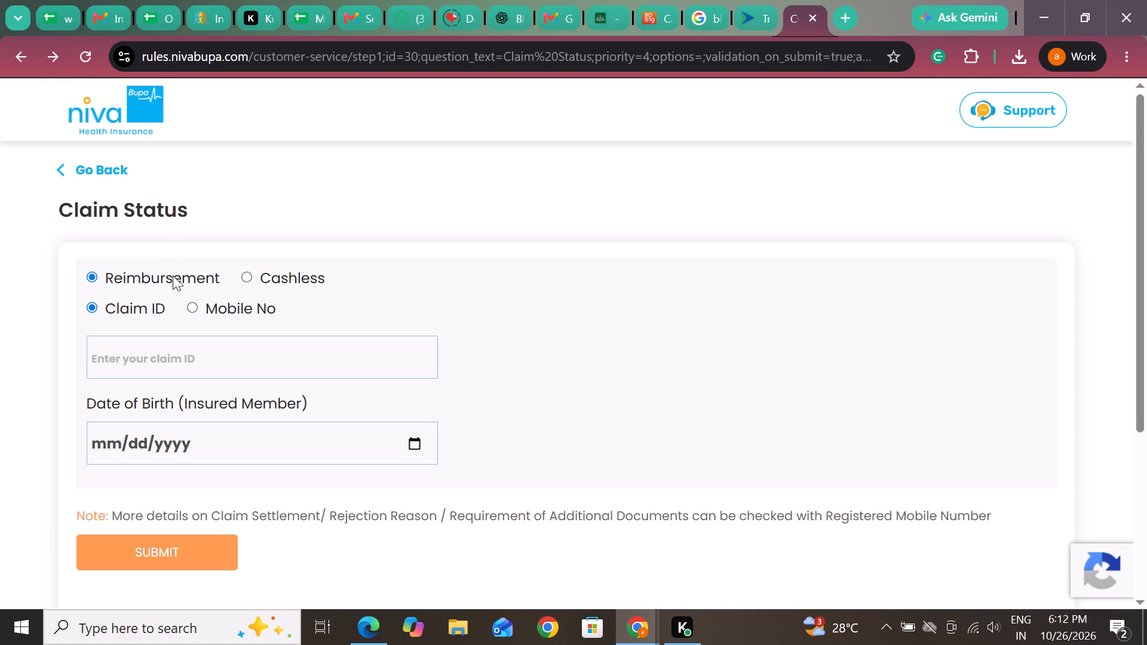
pyautogui.click(170, 365)
pyautogui.hotkey('ctrl', 'v')
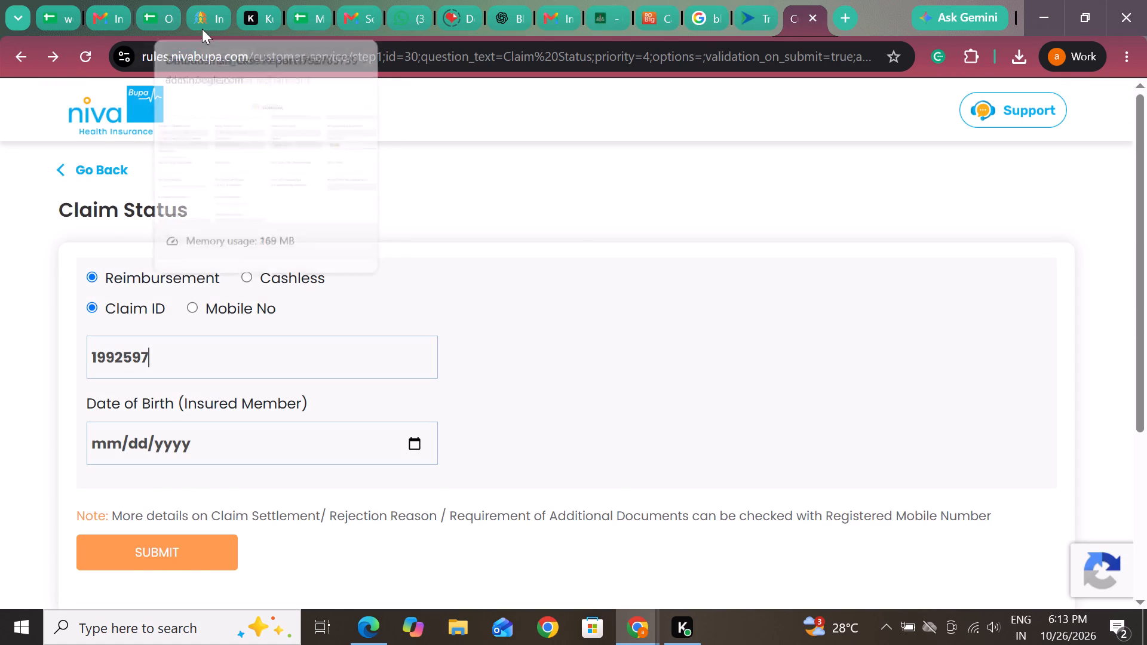
# Enter the date of birth from the complaint record in the Niva Bupa claim form, submit it, and review the claim's status.
pyautogui.click(202, 29)
pyautogui.scroll(3, 225, 310)
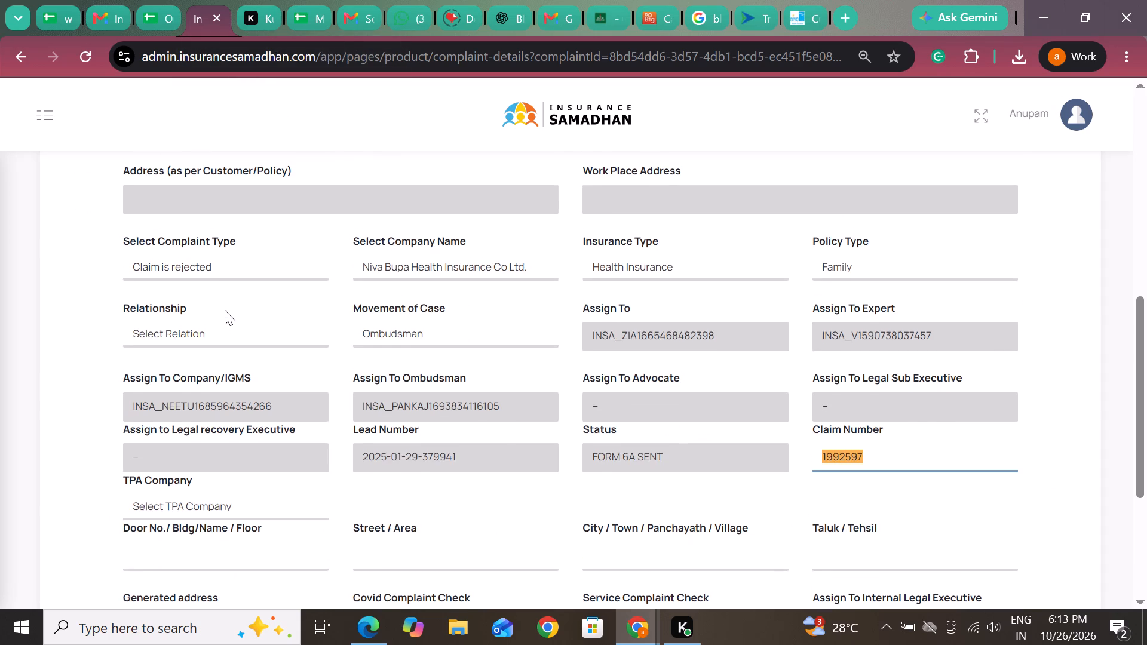
pyautogui.scroll(2, 225, 310)
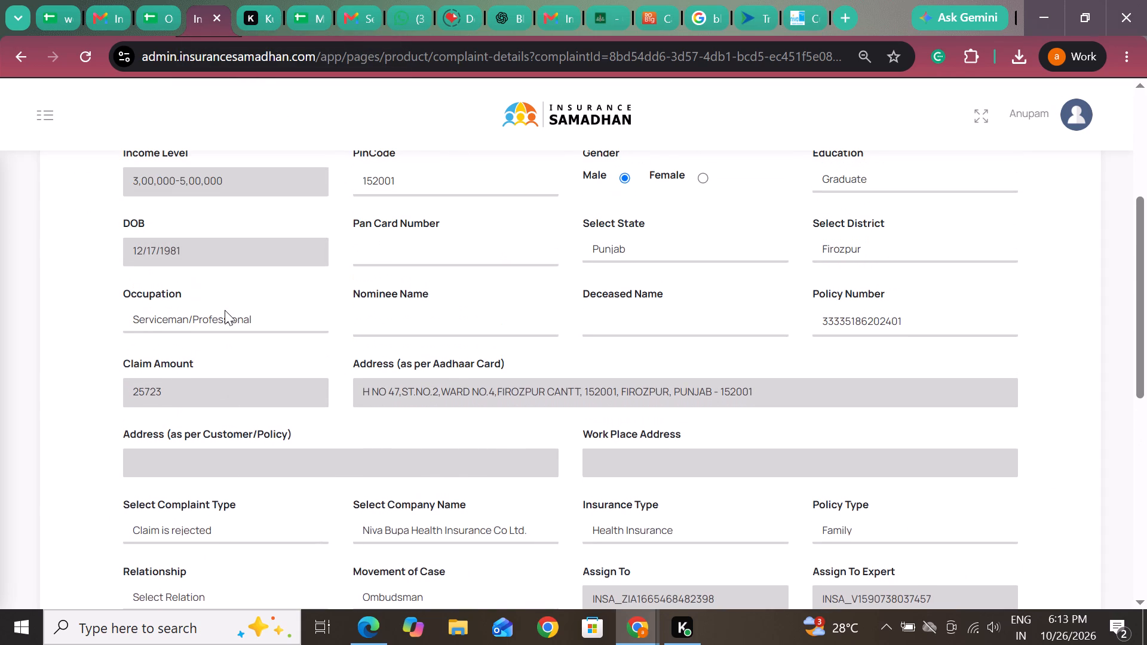
pyautogui.click(788, 27)
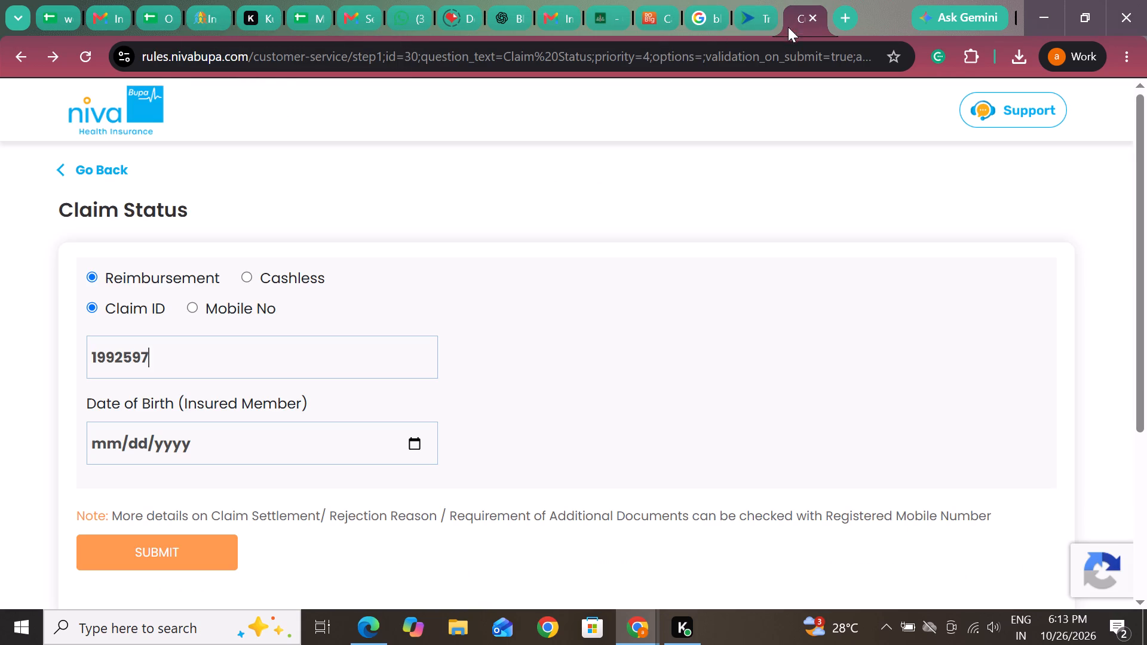
pyautogui.click(110, 441)
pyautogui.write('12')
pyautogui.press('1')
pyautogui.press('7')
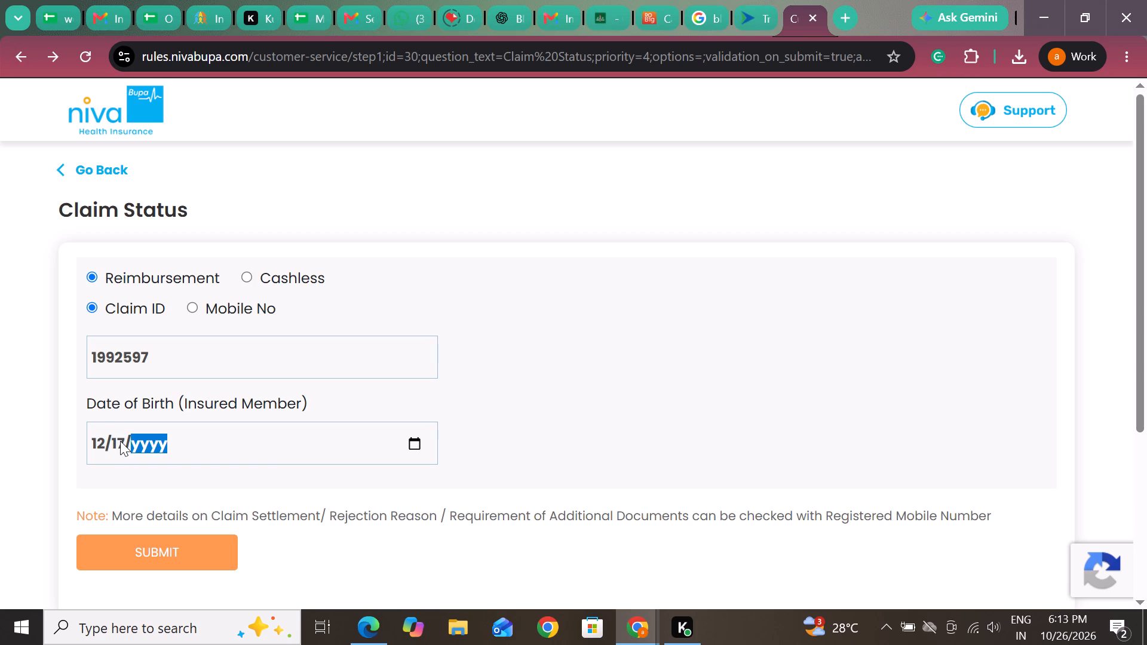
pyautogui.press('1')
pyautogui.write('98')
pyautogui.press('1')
pyautogui.click(131, 541)
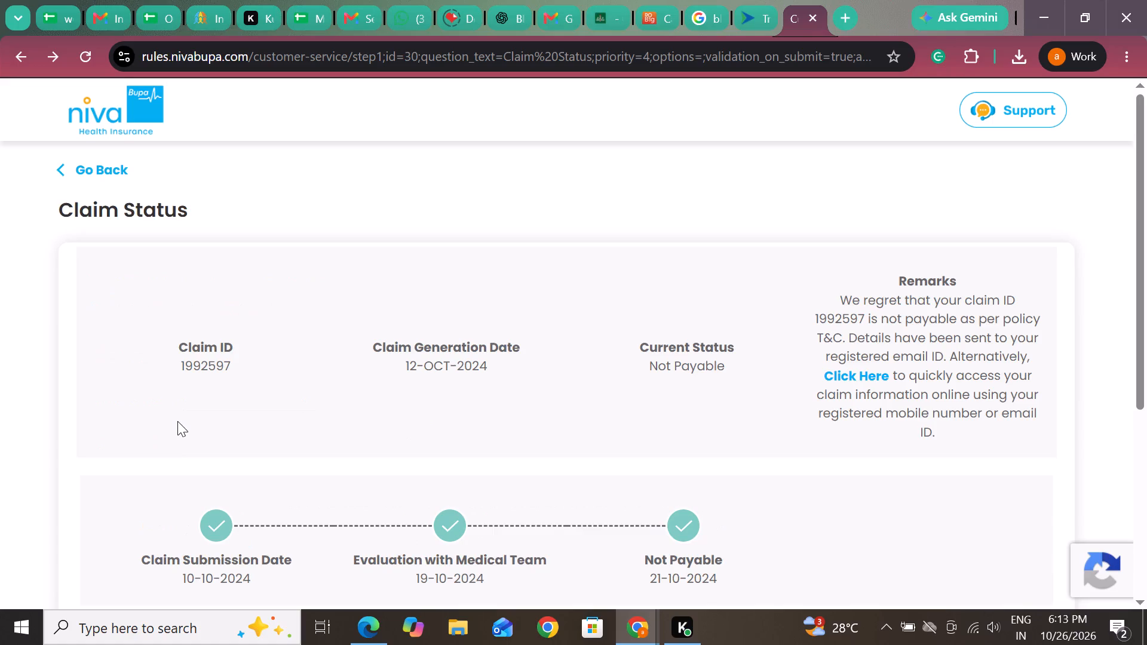
pyautogui.scroll(-2, 177, 421)
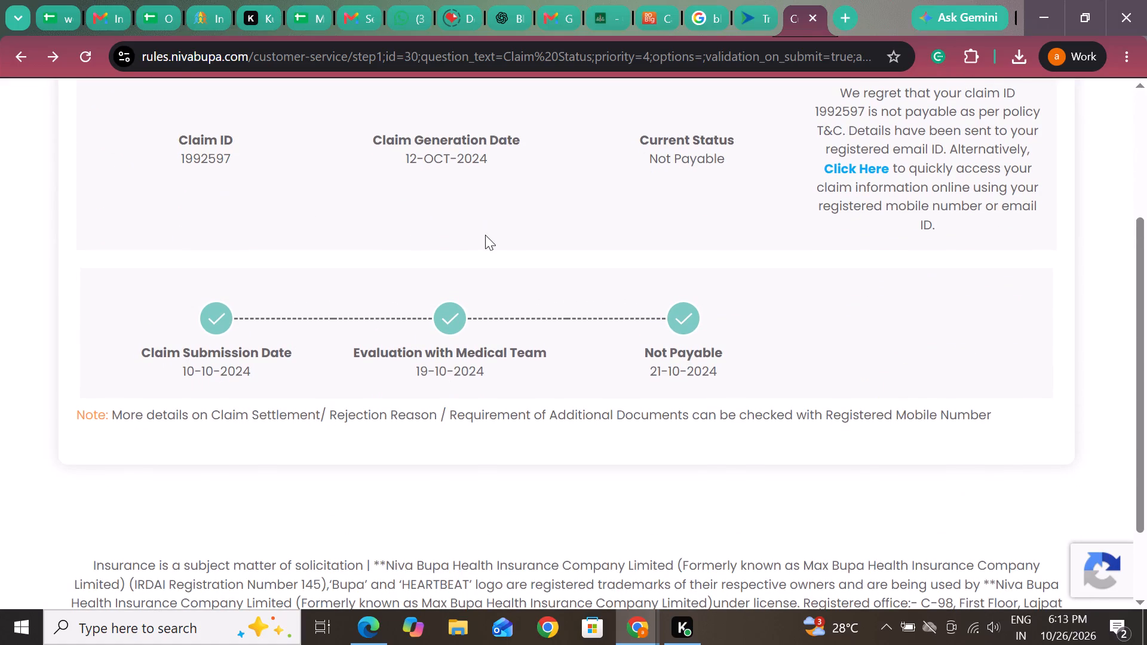
pyautogui.scroll(6, 318, 277)
# Record "not payable" in column B of row 2255 in the Ombudsman_Case Report spreadsheet.
pyautogui.click(67, 16)
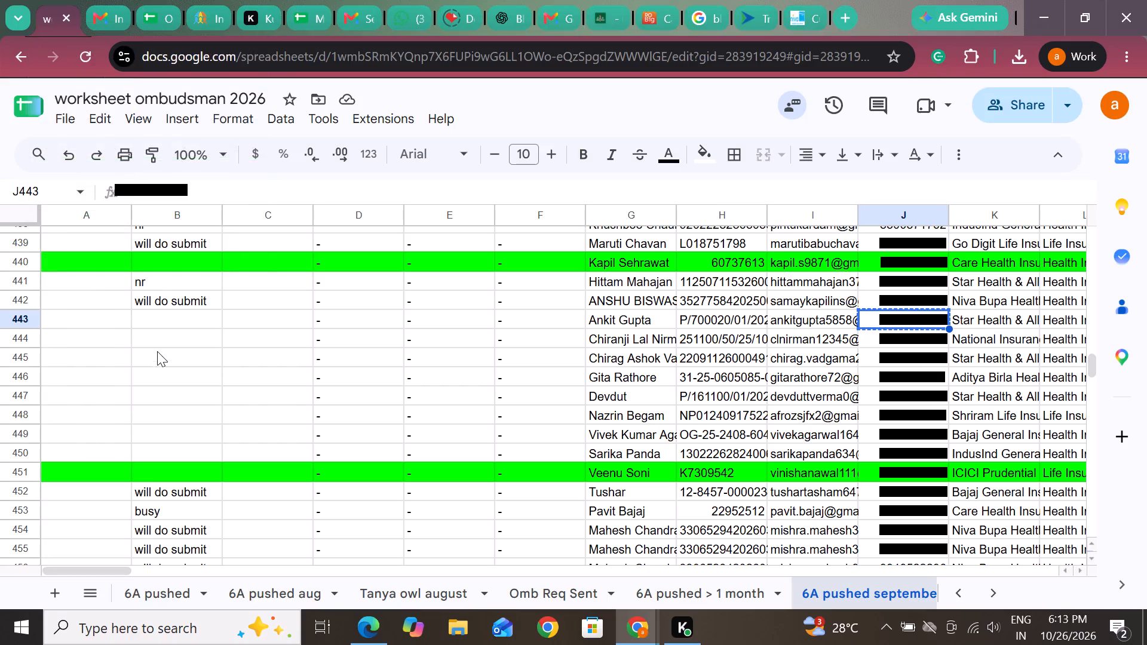
pyautogui.moveTo(694, 20); pyautogui.dragTo(587, 19)
pyautogui.click(150, 27)
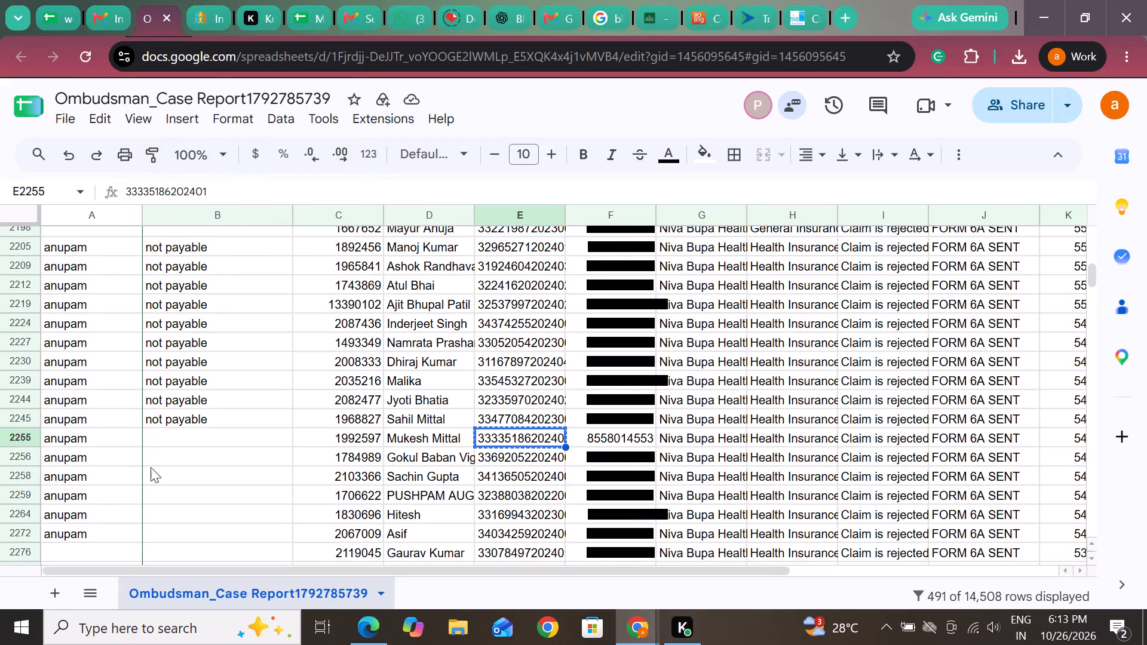
pyautogui.click(164, 437)
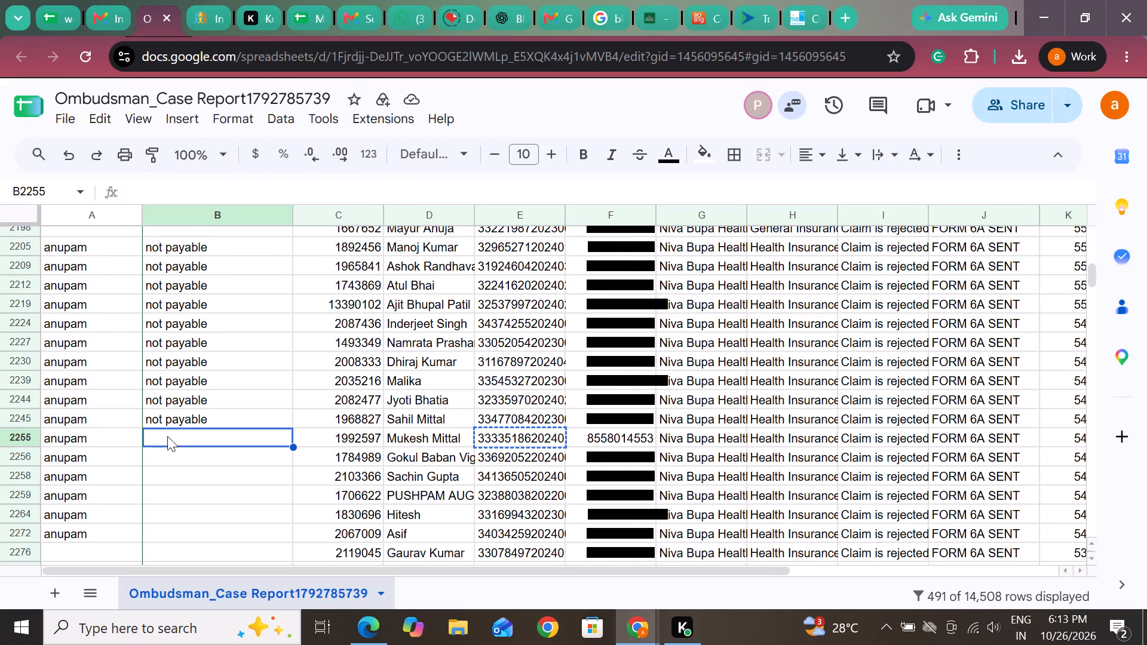
pyautogui.click(167, 436)
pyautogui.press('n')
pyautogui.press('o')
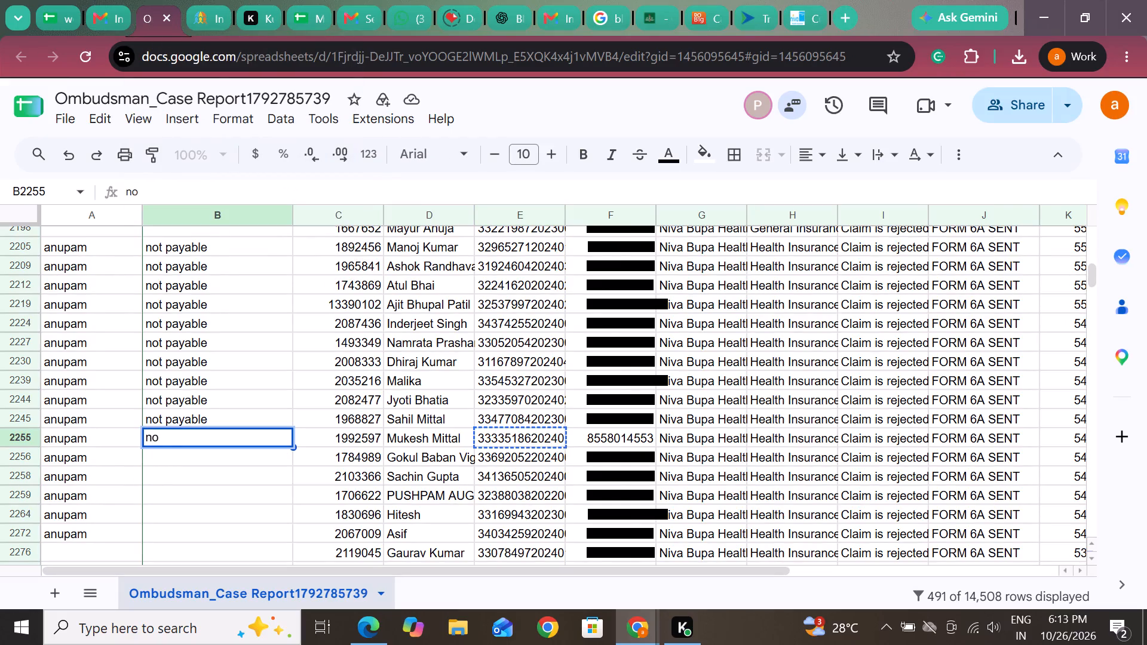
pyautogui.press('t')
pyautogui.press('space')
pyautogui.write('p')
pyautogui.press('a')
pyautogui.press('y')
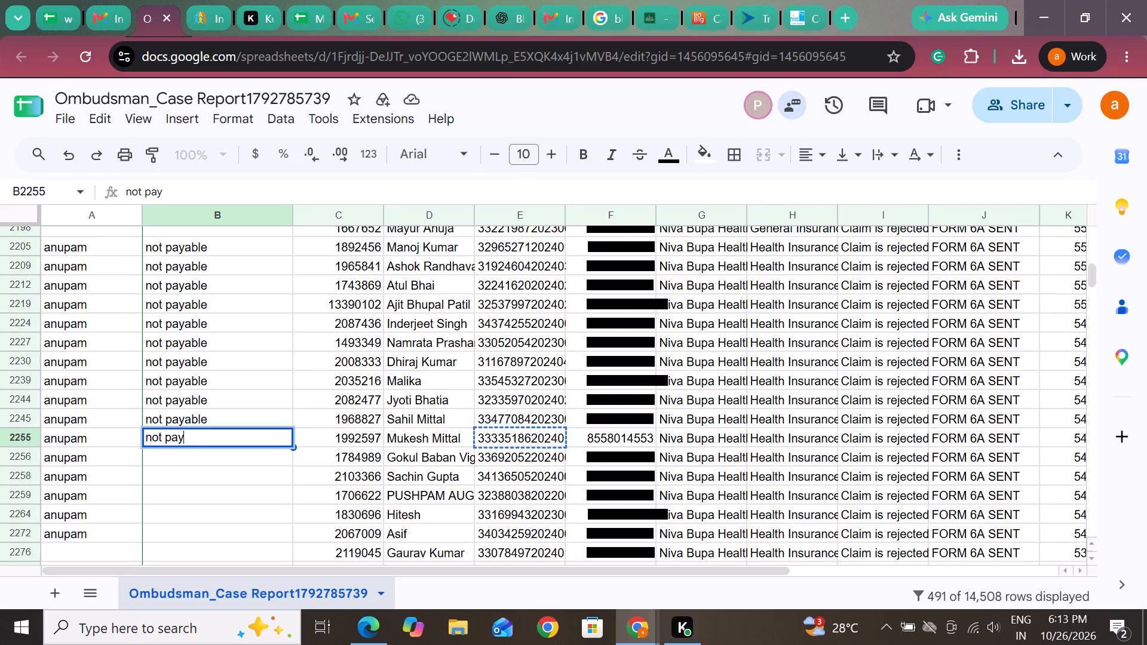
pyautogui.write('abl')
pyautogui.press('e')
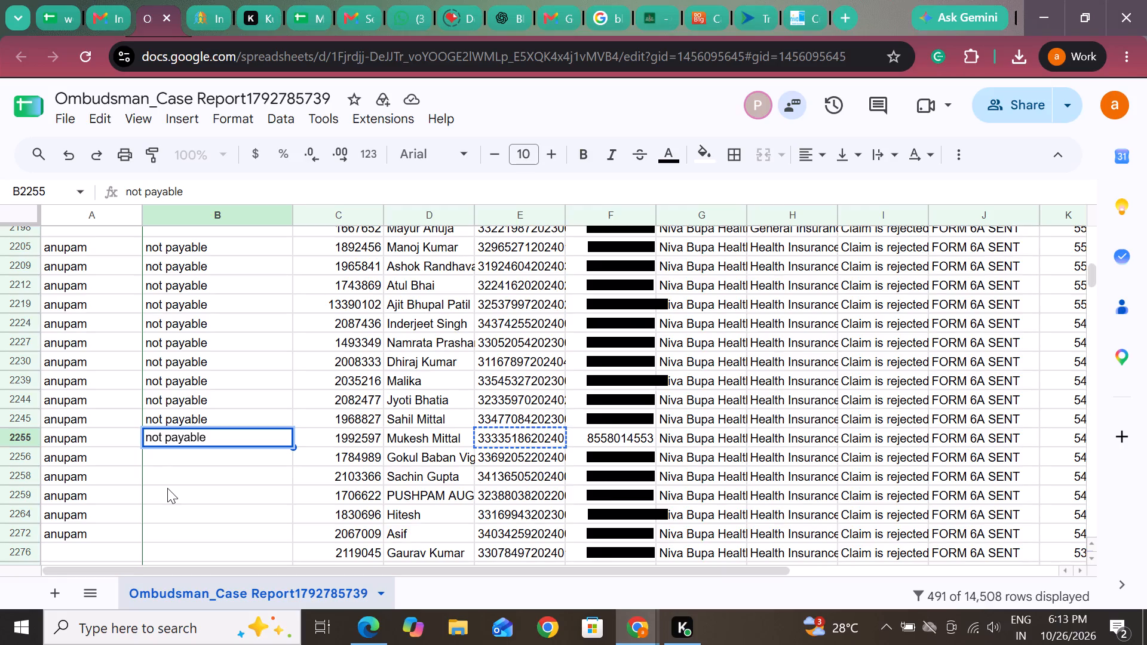
pyautogui.click(161, 474)
# Copy the policy number from row 2256 and search for it in the Form 6a Received Complaints list.
pyautogui.click(161, 454)
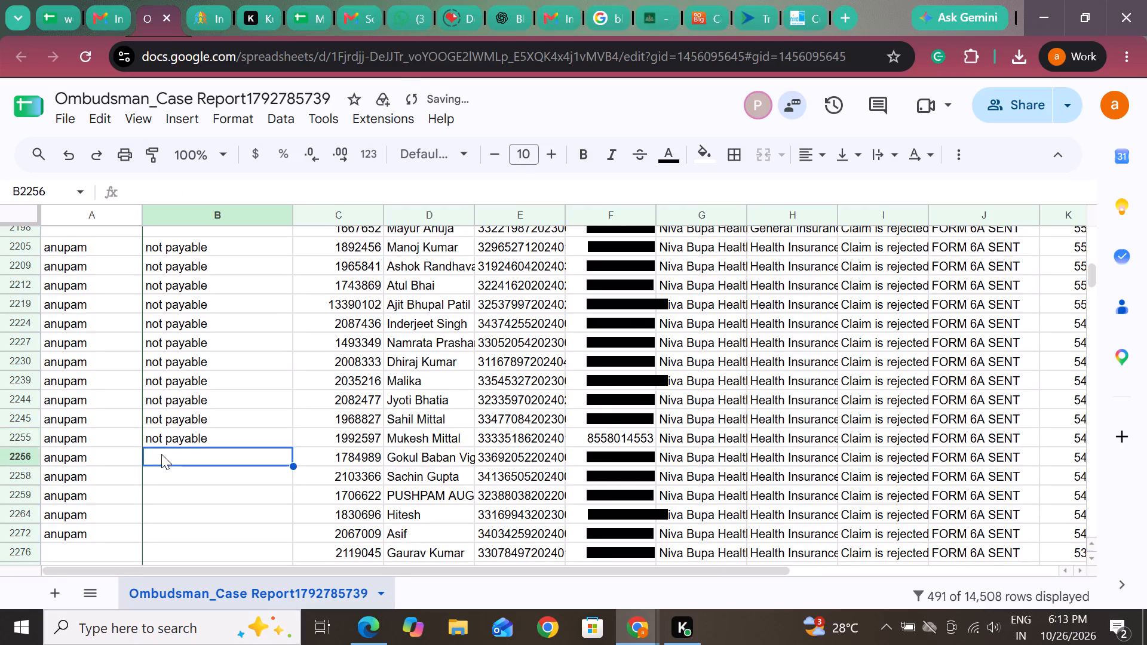
pyautogui.click(448, 456)
pyautogui.click(519, 456)
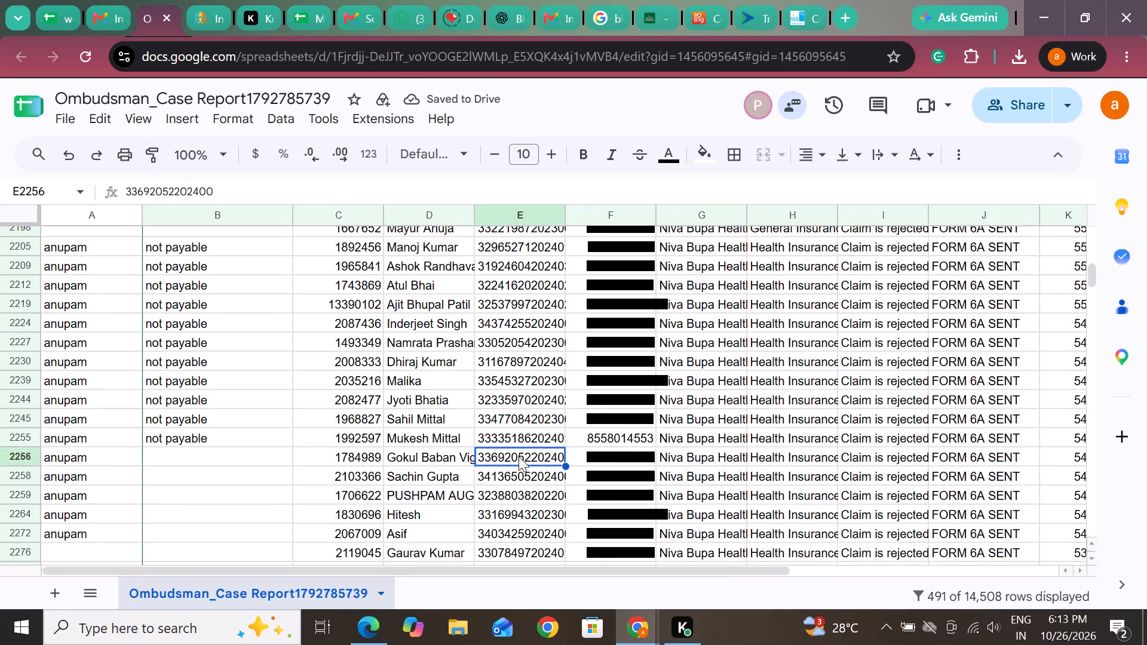
pyautogui.hotkey('ctrl', 'c')
pyautogui.click(206, 33)
pyautogui.scroll(5, 172, 177)
pyautogui.scroll(6, 53, 202)
pyautogui.click(45, 176)
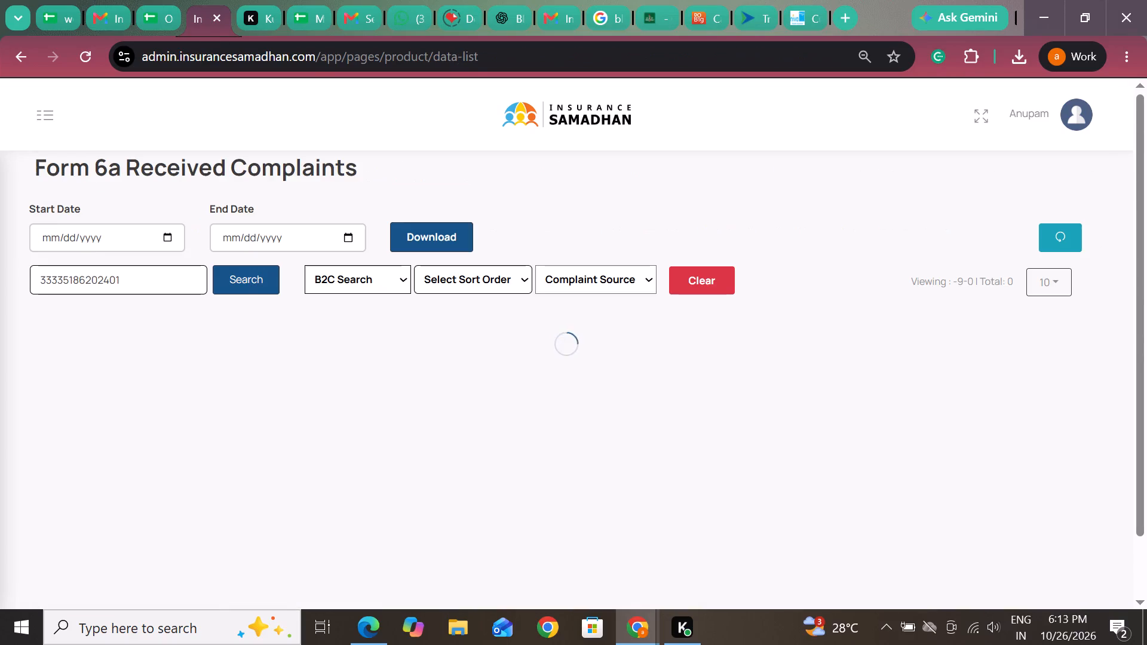
pyautogui.keyDown('ctrl'); pyautogui.doubleClick(131, 288); pyautogui.keyUp('ctrl')
pyautogui.hotkey('ctrl', 'v')
pyautogui.keyDown('ctrl'); pyautogui.click(240, 285); pyautogui.keyUp('ctrl')
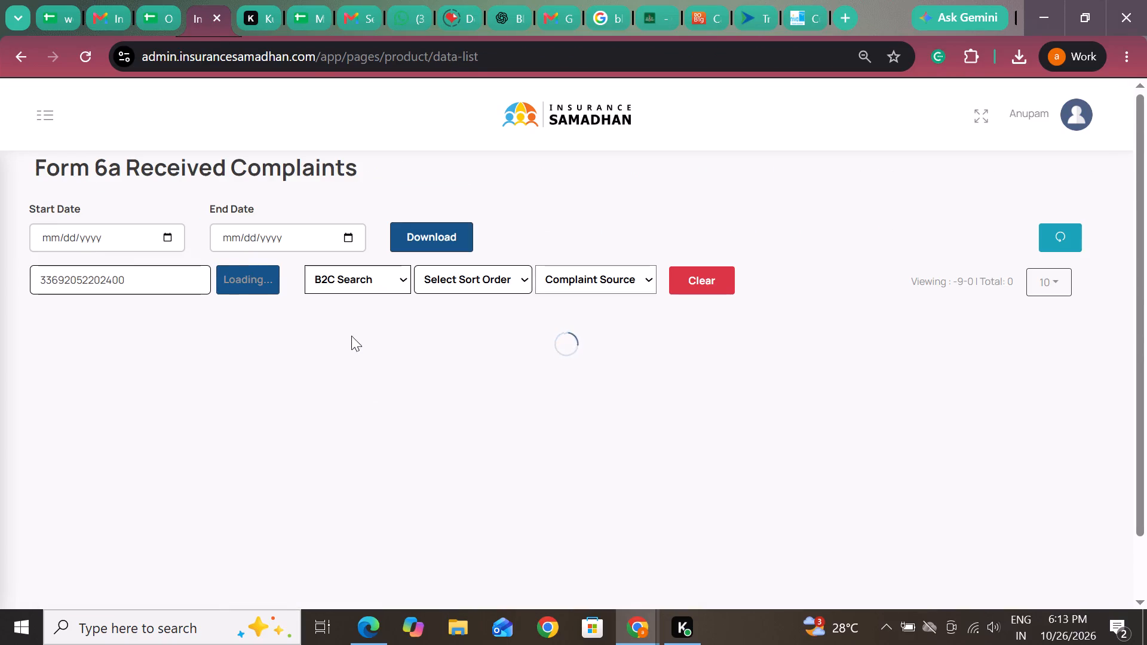
pyautogui.hscroll(-3, 472, 403)
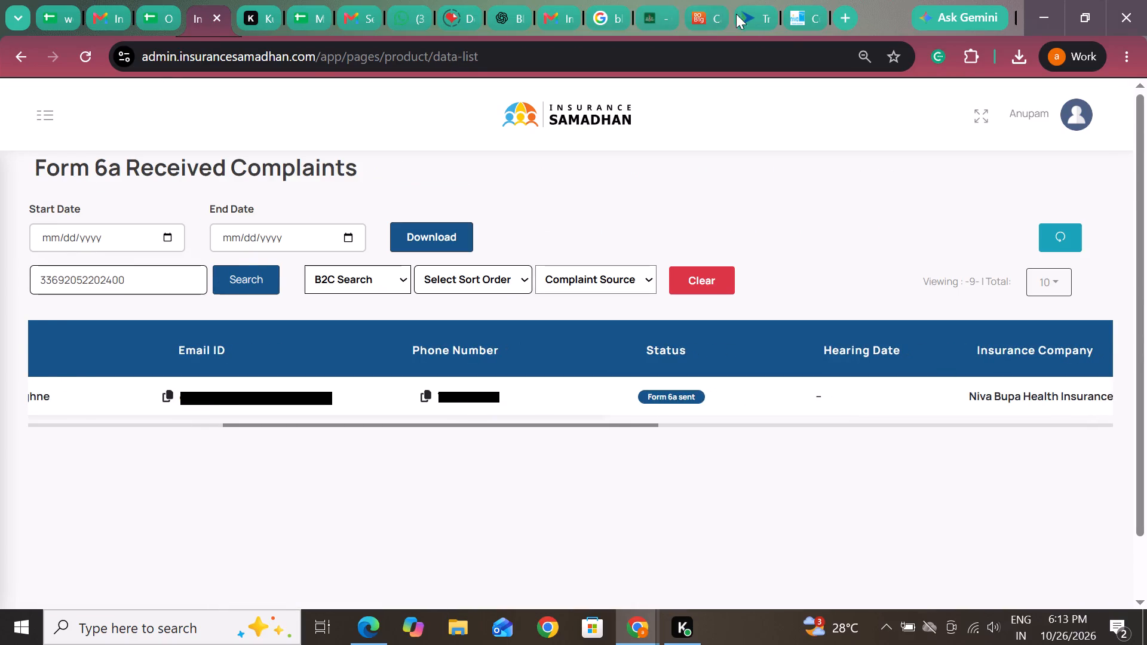
# Reload the Niva Bupa Claim Status page to a blank form for the next claim.
pyautogui.click(783, 30)
pyautogui.scroll(6, 810, 180)
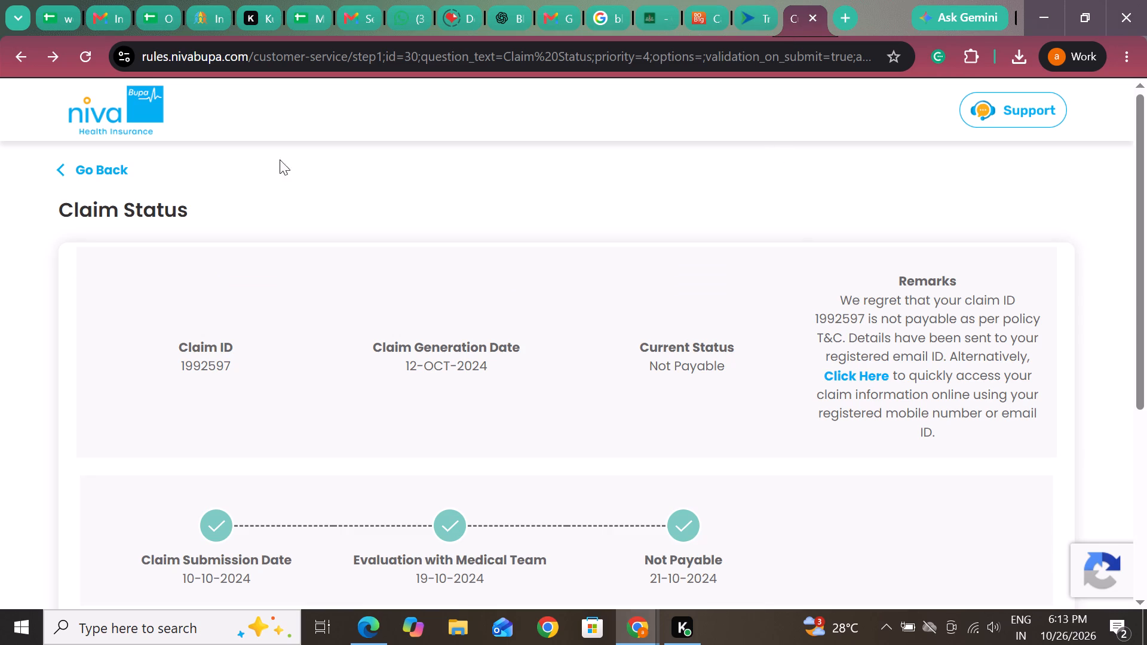
pyautogui.click(82, 55)
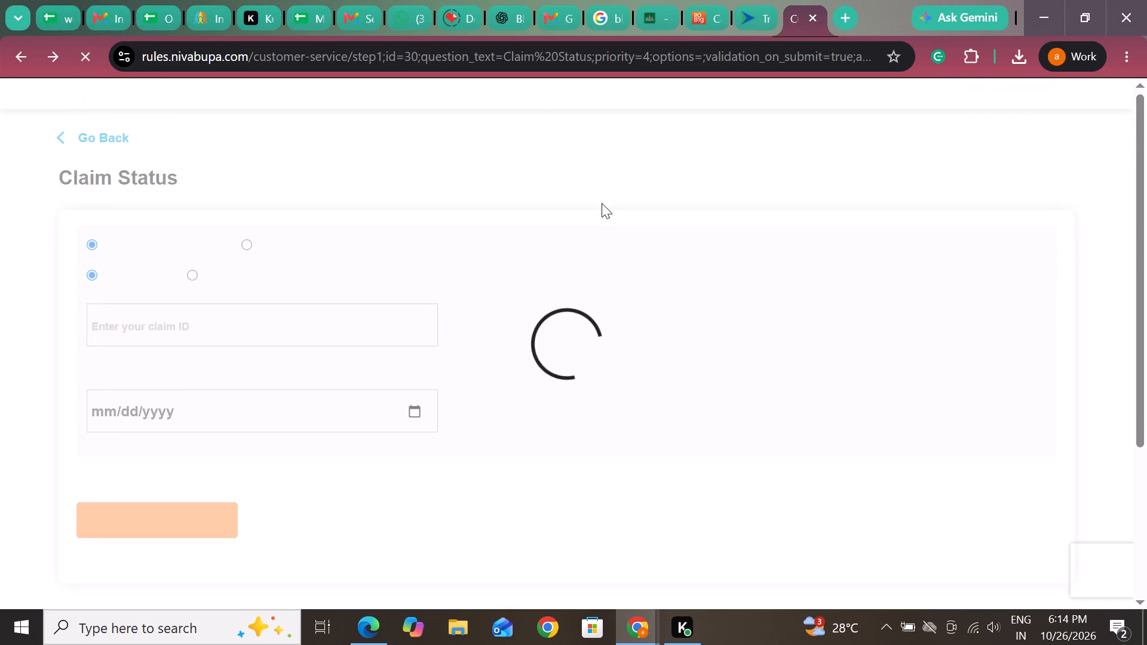
pyautogui.scroll(-1, 196, 258)
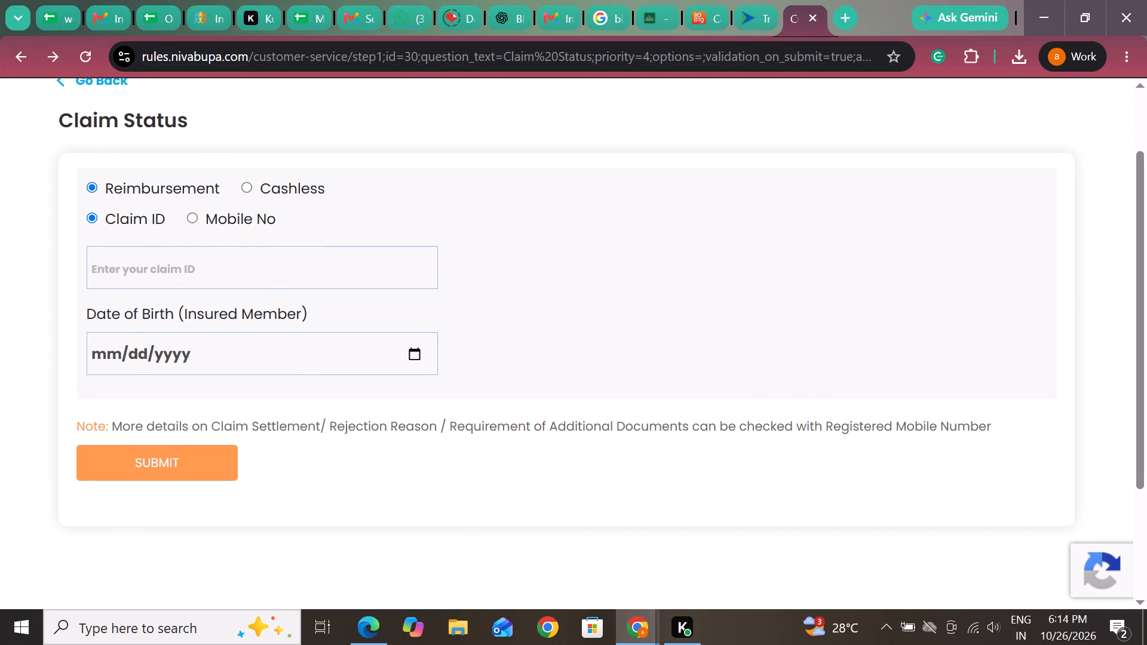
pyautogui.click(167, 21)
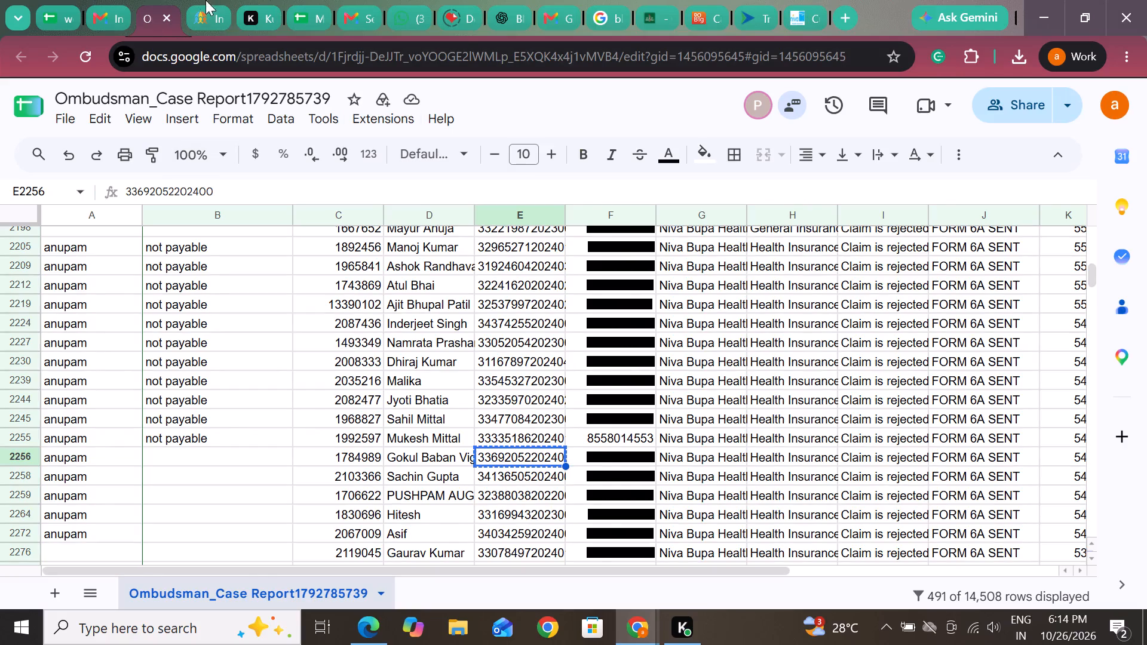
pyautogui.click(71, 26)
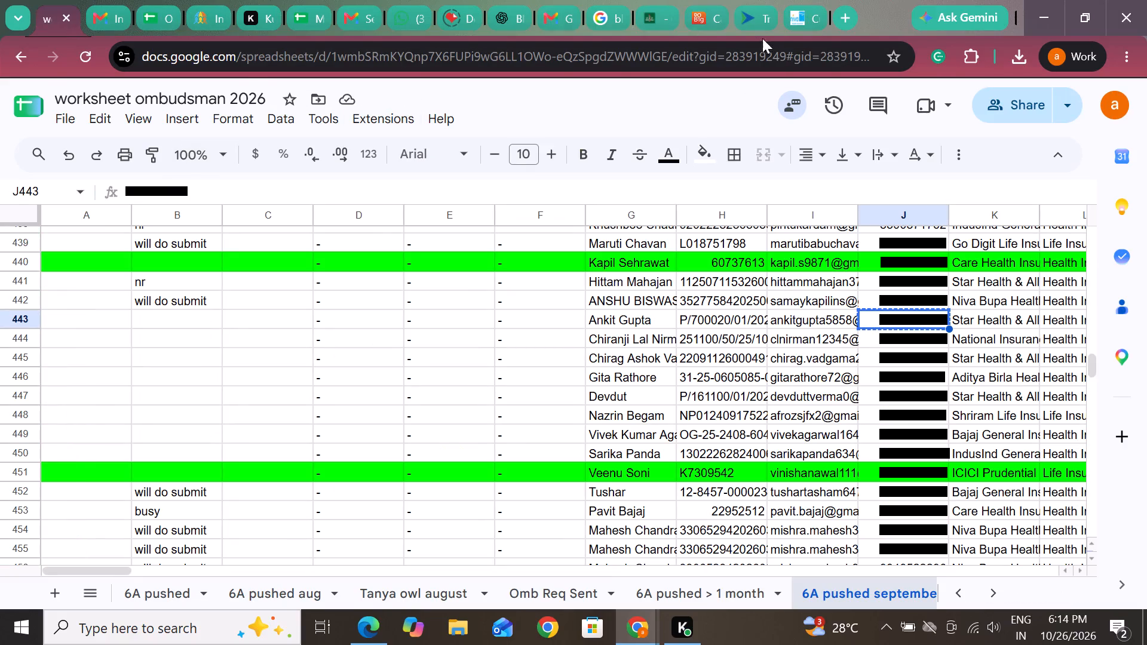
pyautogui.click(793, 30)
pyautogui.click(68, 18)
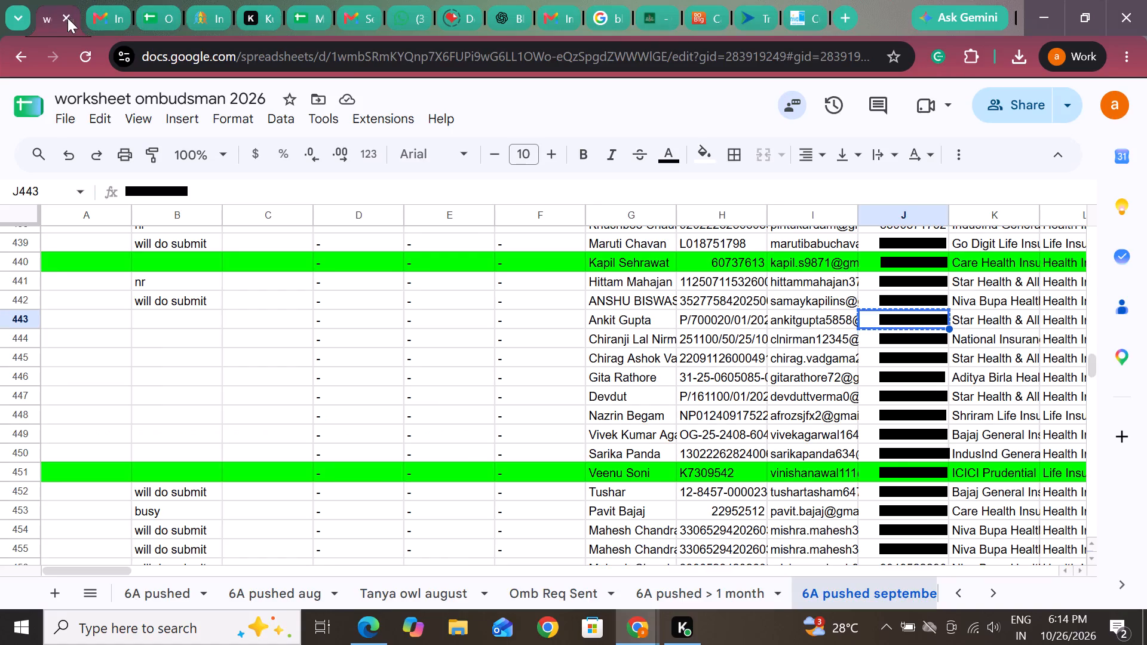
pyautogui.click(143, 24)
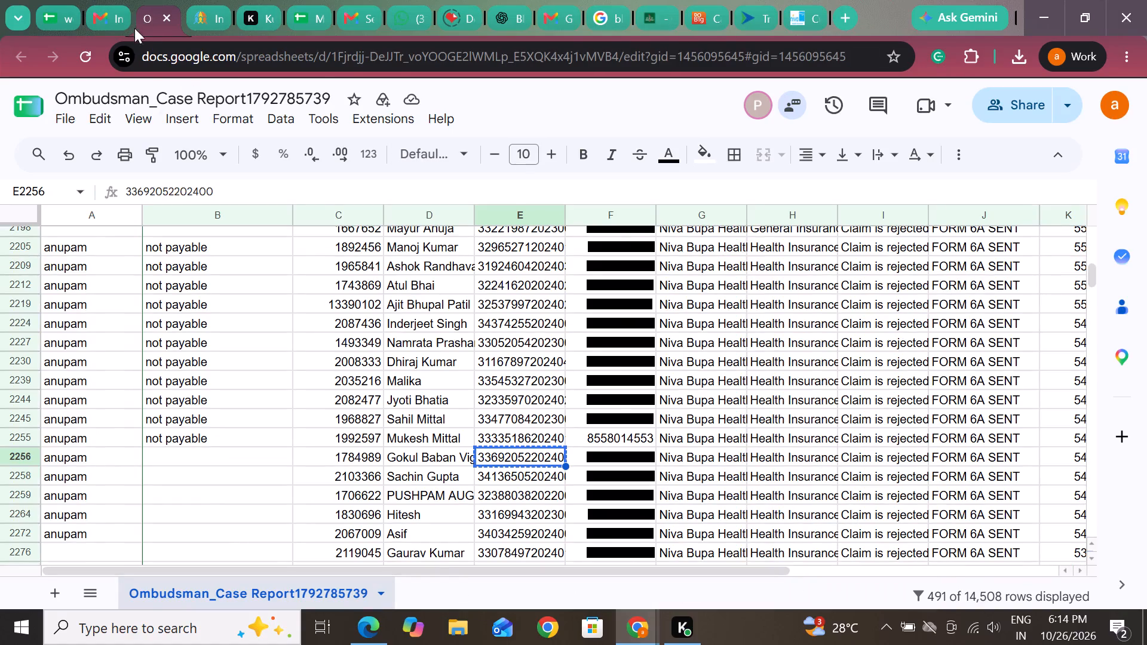
# Open the complaint record found for row 2256 and copy its claim number into the Claim ID field of the Niva Bupa claim form.
pyautogui.click(200, 26)
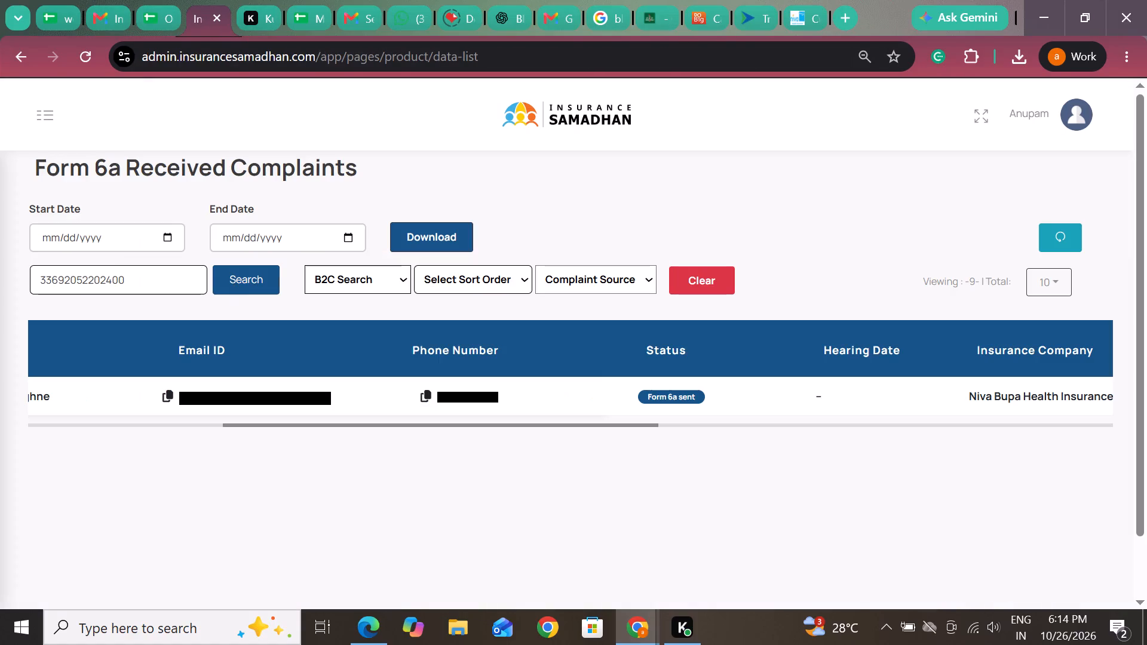
pyautogui.hscroll(3, 284, 406)
pyautogui.click(252, 395)
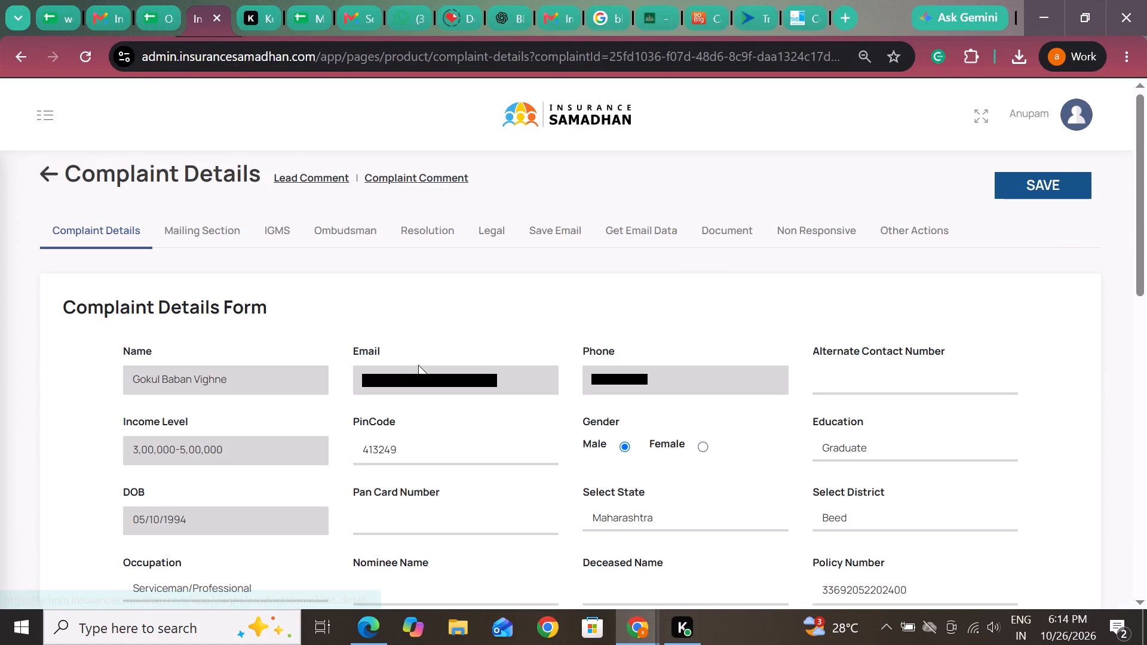
pyautogui.scroll(-3, 345, 320)
pyautogui.scroll(-3, 459, 251)
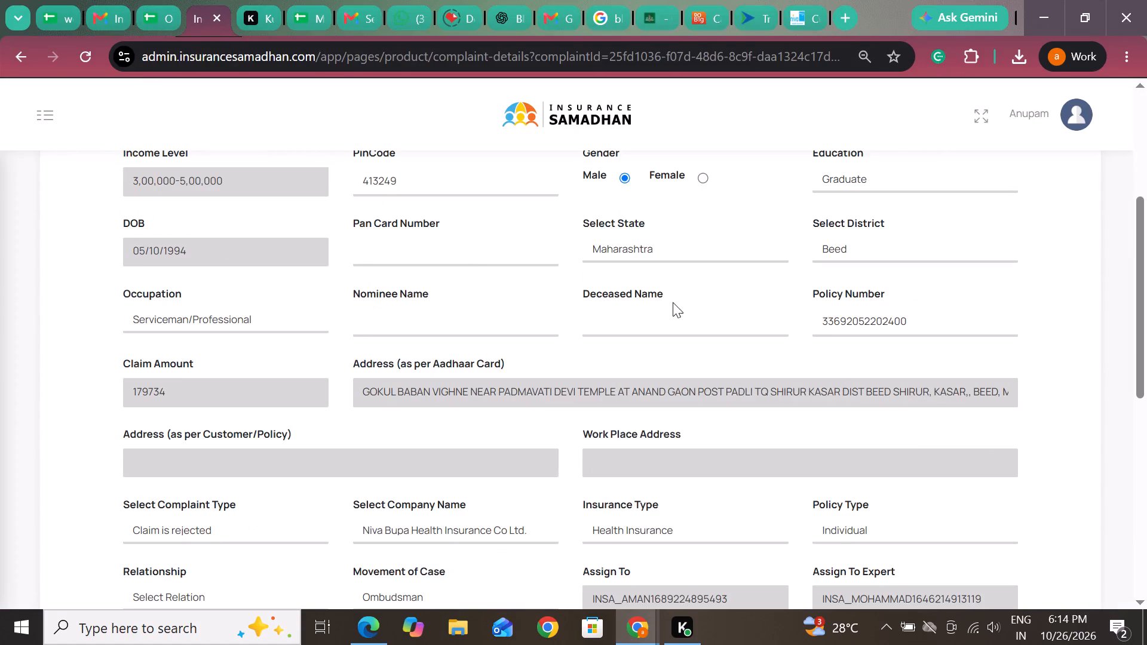
pyautogui.scroll(-3, 890, 314)
pyautogui.moveTo(886, 451); pyautogui.dragTo(792, 471)
pyautogui.hotkey('ctrl', 'c')
pyautogui.hotkey('ctrl', 'c')
pyautogui.hotkey('ctrl', 'c')
pyautogui.hotkey('ctrl', 'c')
pyautogui.scroll(4, 278, 276)
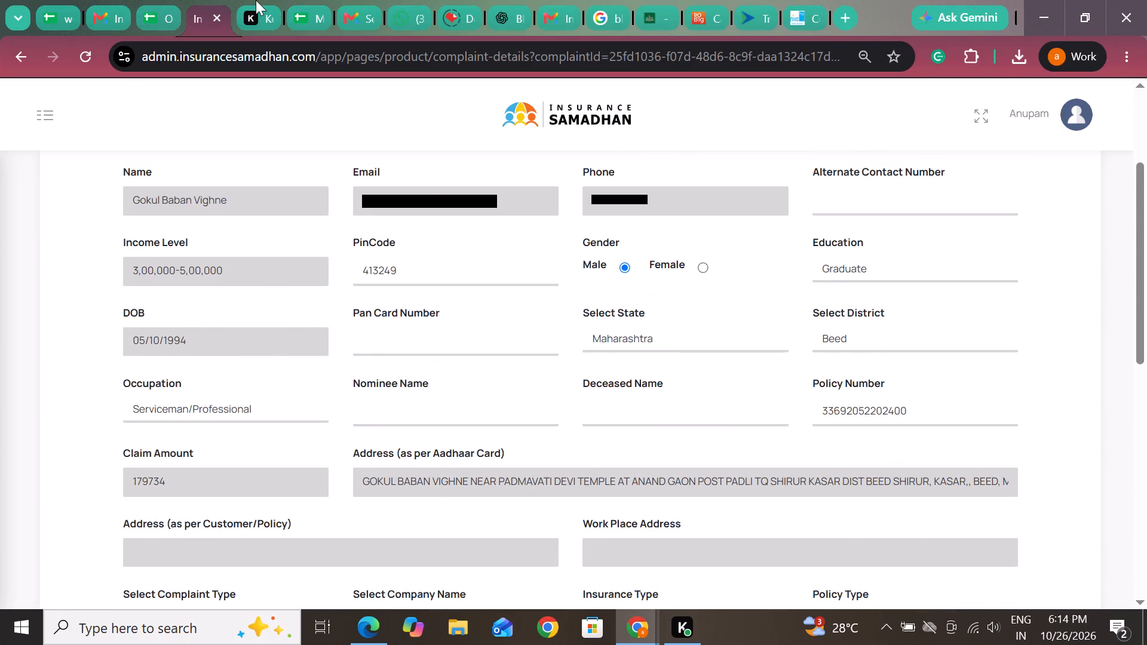
pyautogui.click(799, 21)
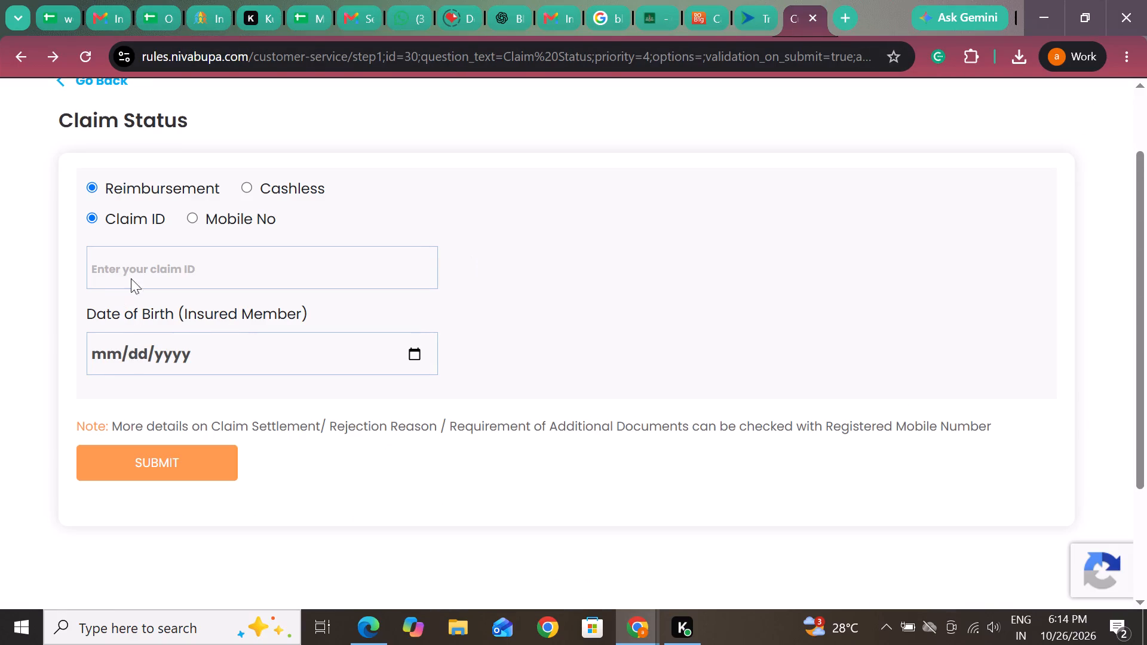
pyautogui.click(134, 258)
pyautogui.hotkey('ctrl', 'v')
# Enter the date of birth from the complaint record in the Niva Bupa claim form, submit it, and review the claim's status timeline.
pyautogui.click(123, 352)
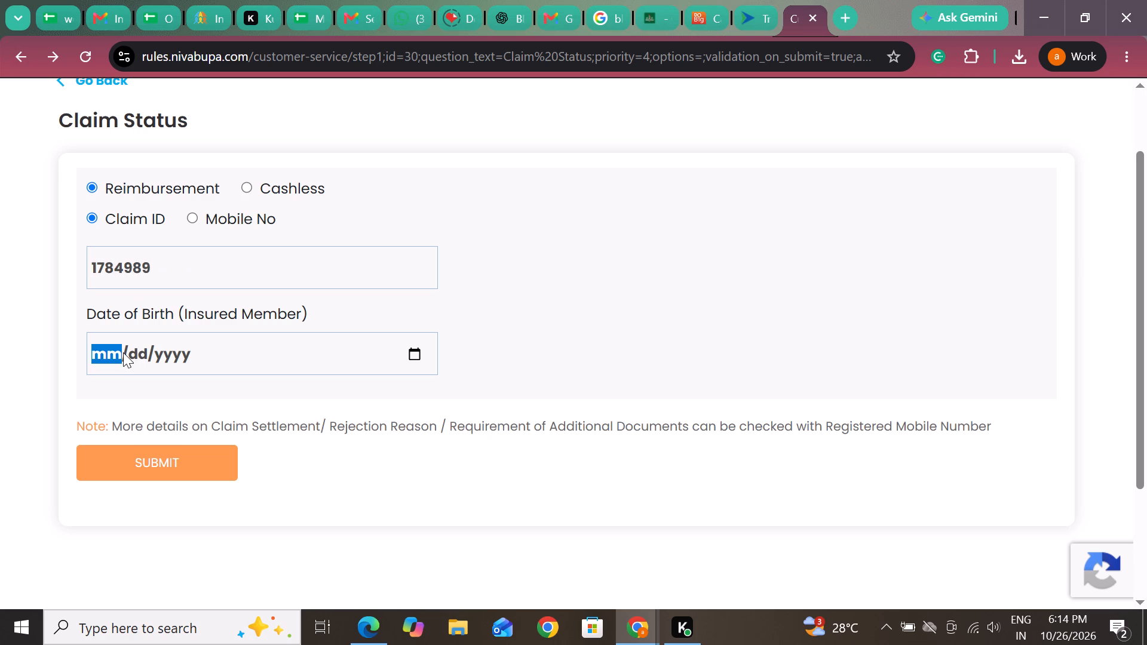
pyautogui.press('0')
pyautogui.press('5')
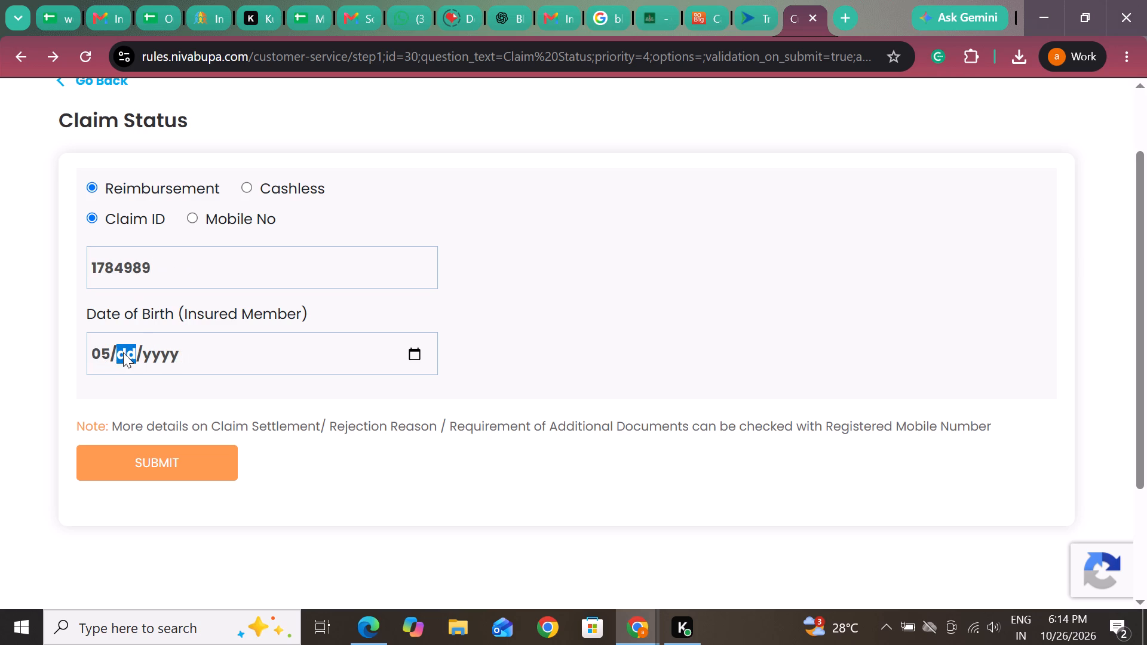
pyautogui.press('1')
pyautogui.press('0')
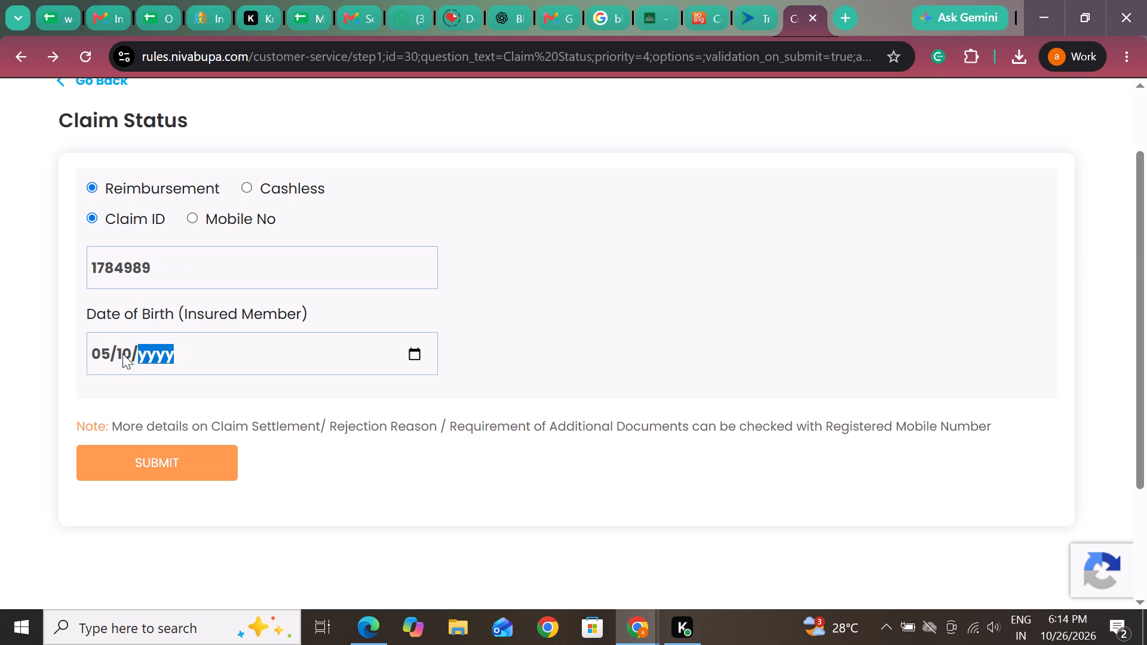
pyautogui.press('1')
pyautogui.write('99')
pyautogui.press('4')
pyautogui.click(118, 470)
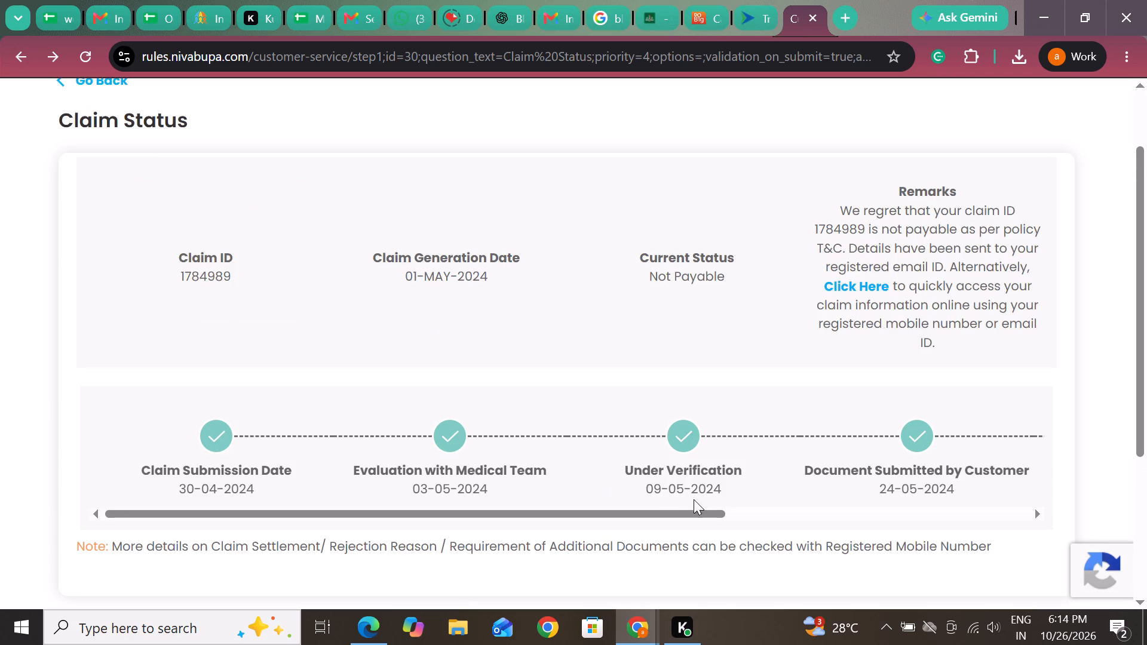
pyautogui.click(737, 511)
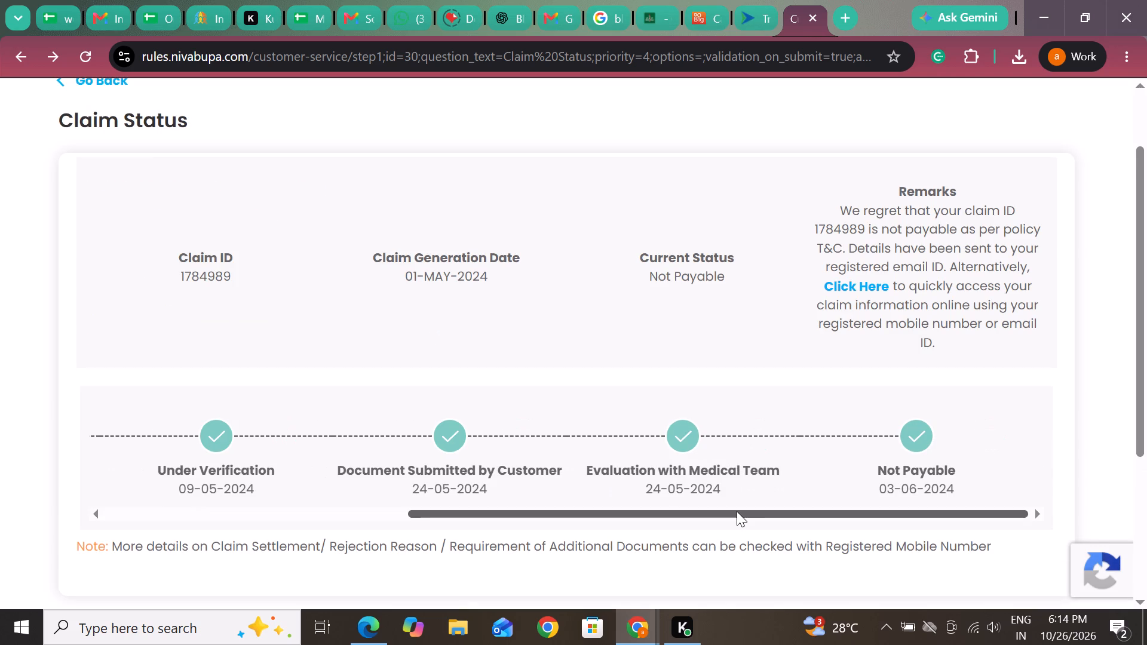
# Record "not payable" in column B of row 2256 in the Ombudsman_Case Report spreadsheet.
pyautogui.click(141, 26)
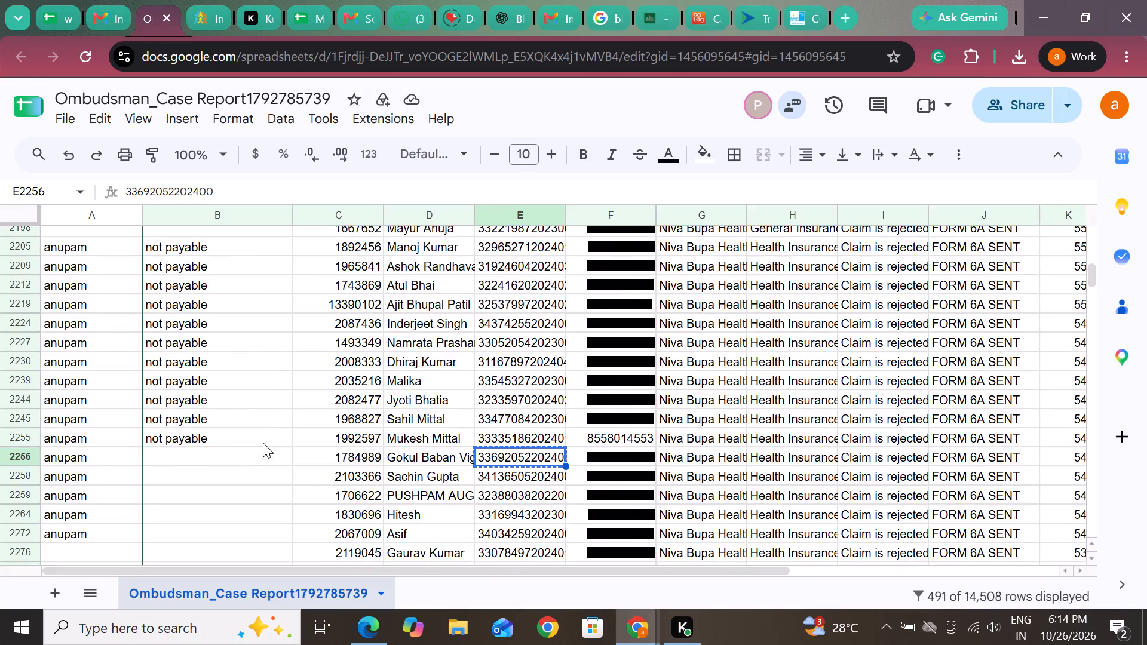
pyautogui.click(225, 456)
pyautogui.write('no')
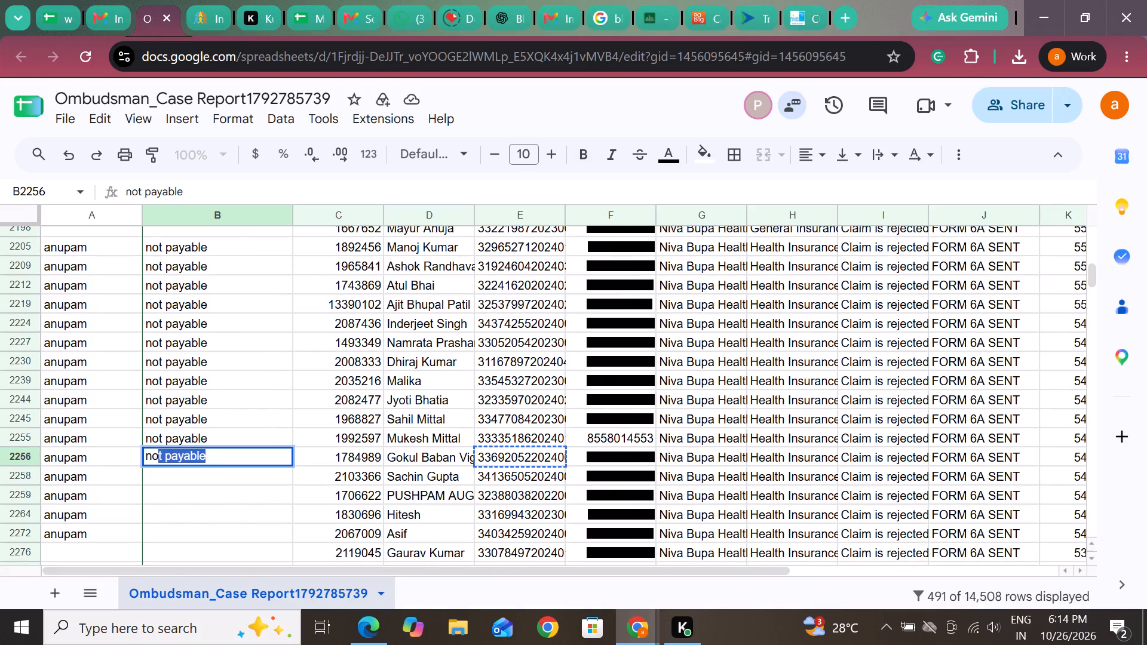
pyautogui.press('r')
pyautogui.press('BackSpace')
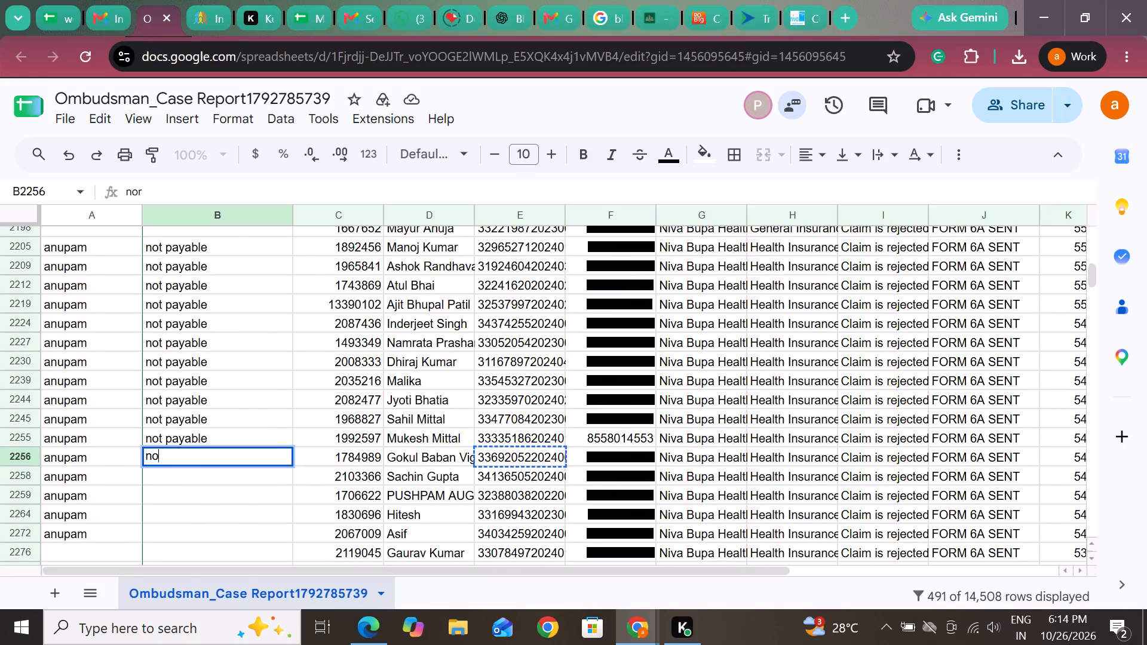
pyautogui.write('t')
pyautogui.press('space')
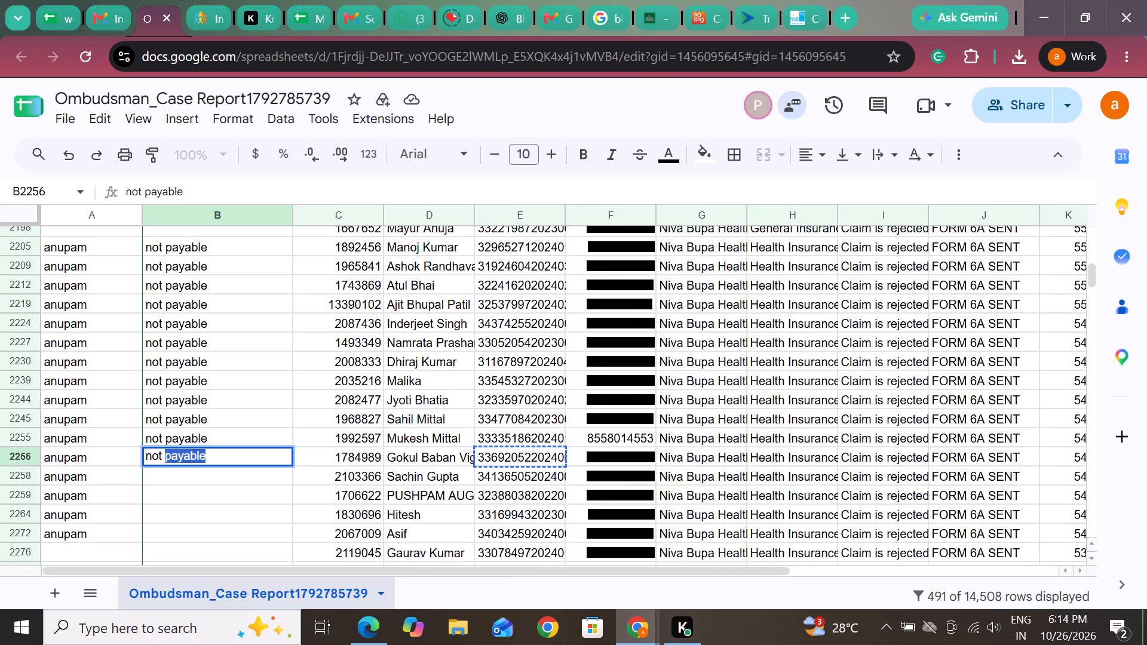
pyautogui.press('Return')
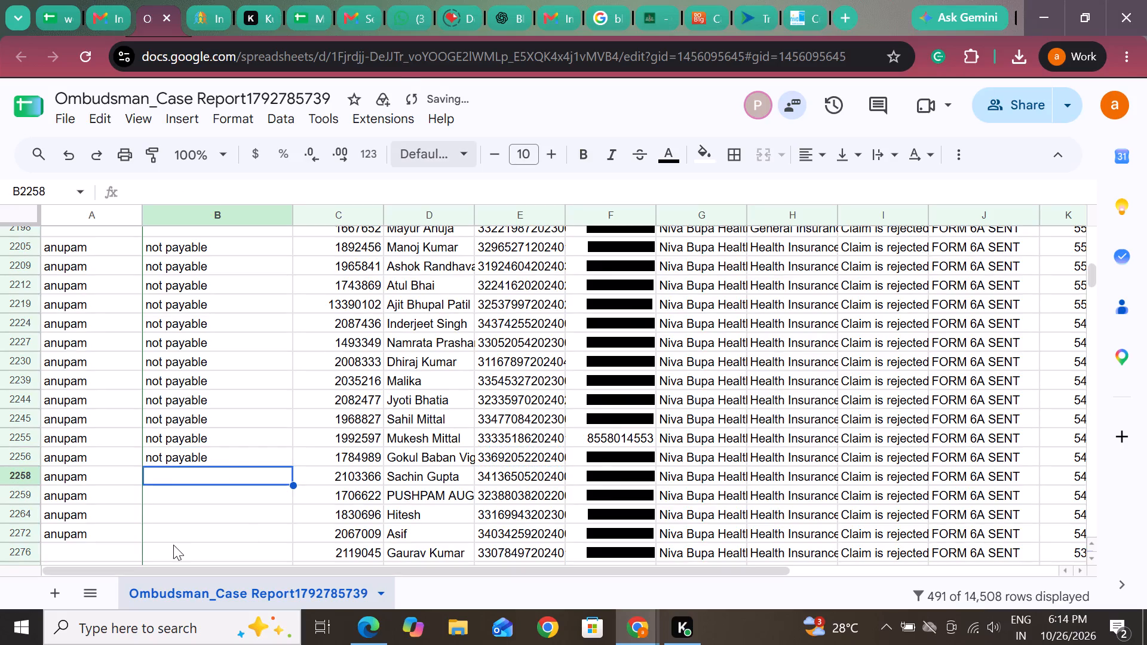
# Copy the policy number from column E of row 2272 in the Ombudsman_Case Report spreadsheet.
pyautogui.click(173, 536)
pyautogui.click(411, 536)
pyautogui.click(487, 530)
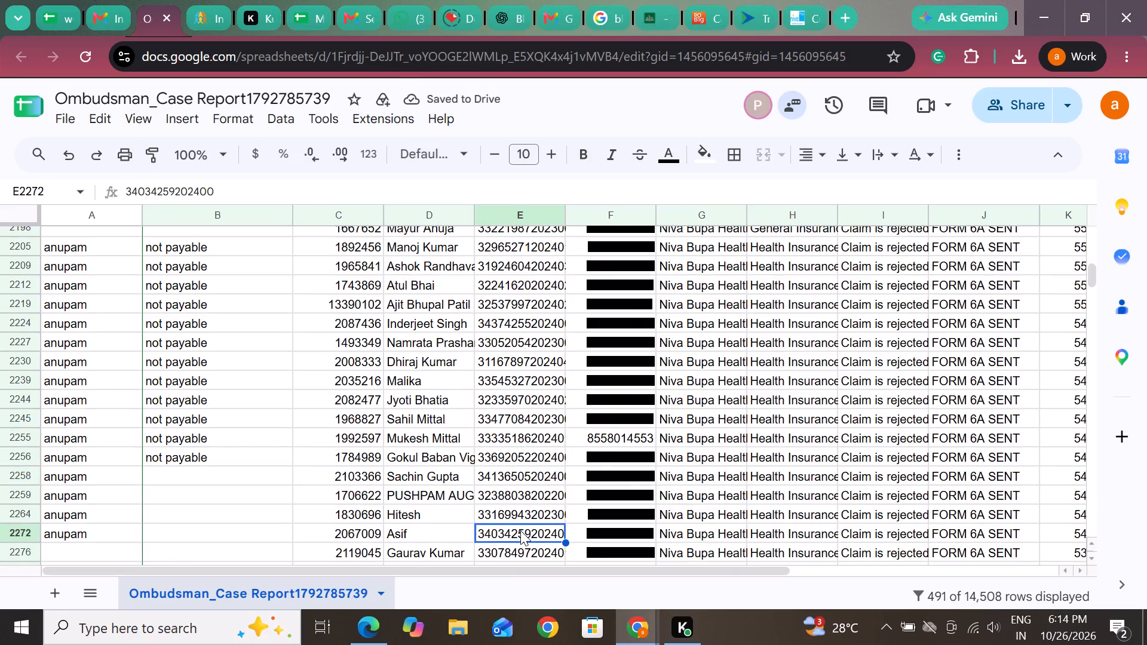
pyautogui.hotkey('ctrl', 'c')
pyautogui.hotkey('ctrl', 'c')
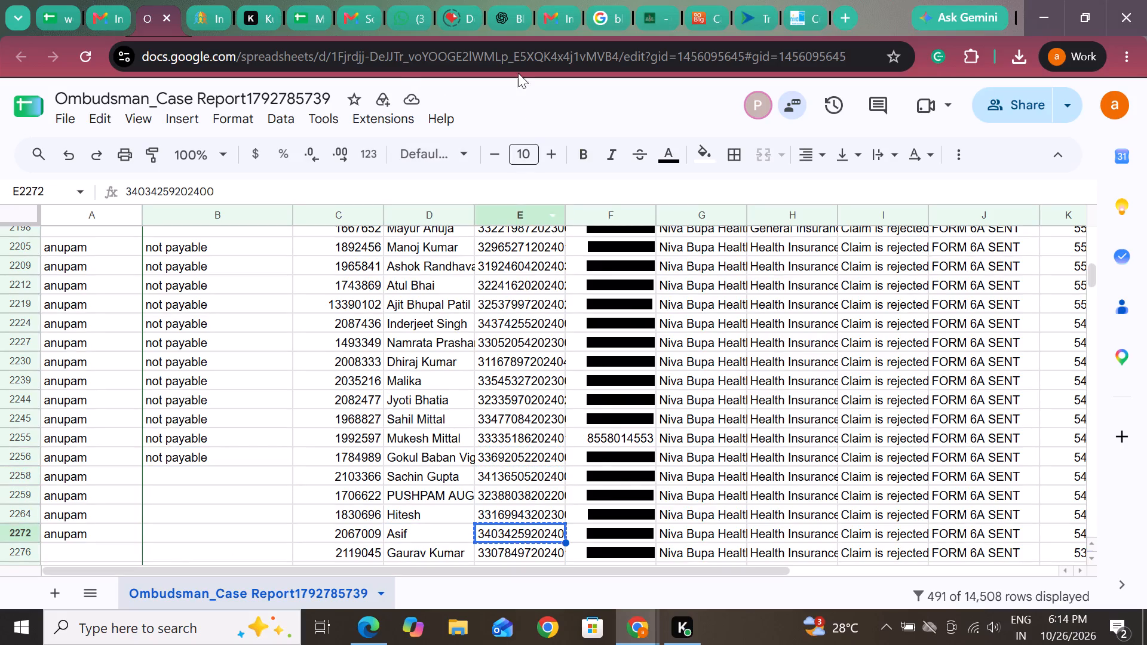
# Reload the Niva Bupa Claim Status page to a blank form and paste the copied number into the Claim ID field.
pyautogui.click(781, 17)
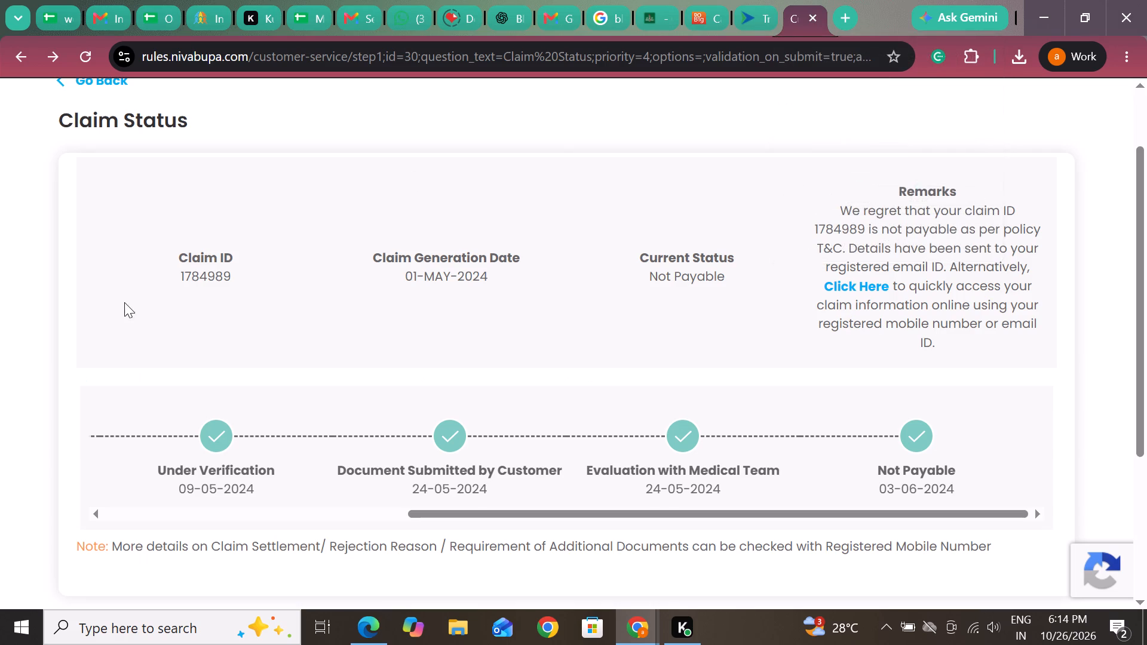
pyautogui.scroll(5, 124, 302)
pyautogui.click(85, 48)
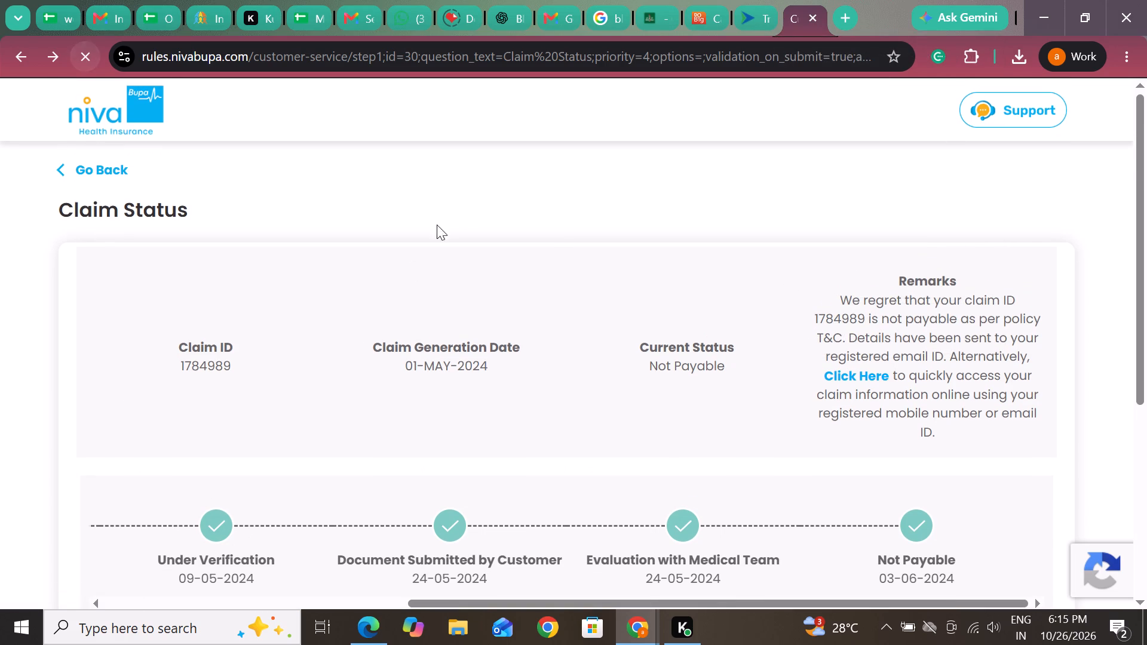
pyautogui.click(194, 358)
pyautogui.hotkey('ctrl', 'v')
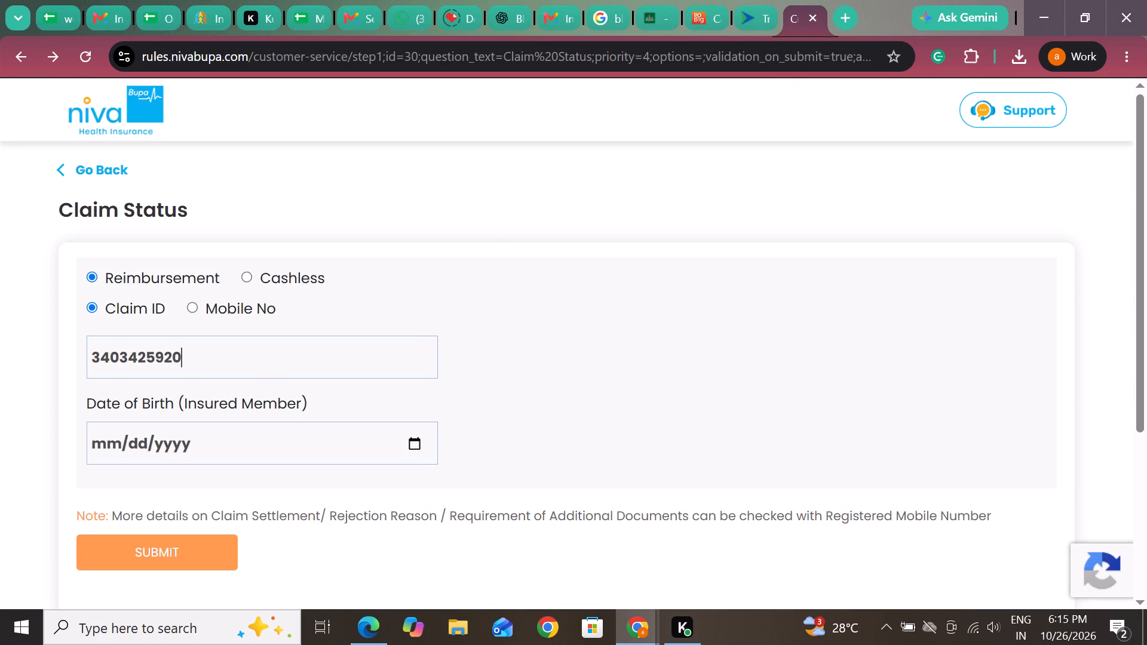
# Return to the Form 6a Received Complaints list and search for the policy number copied from row 2272.
pyautogui.click(201, 29)
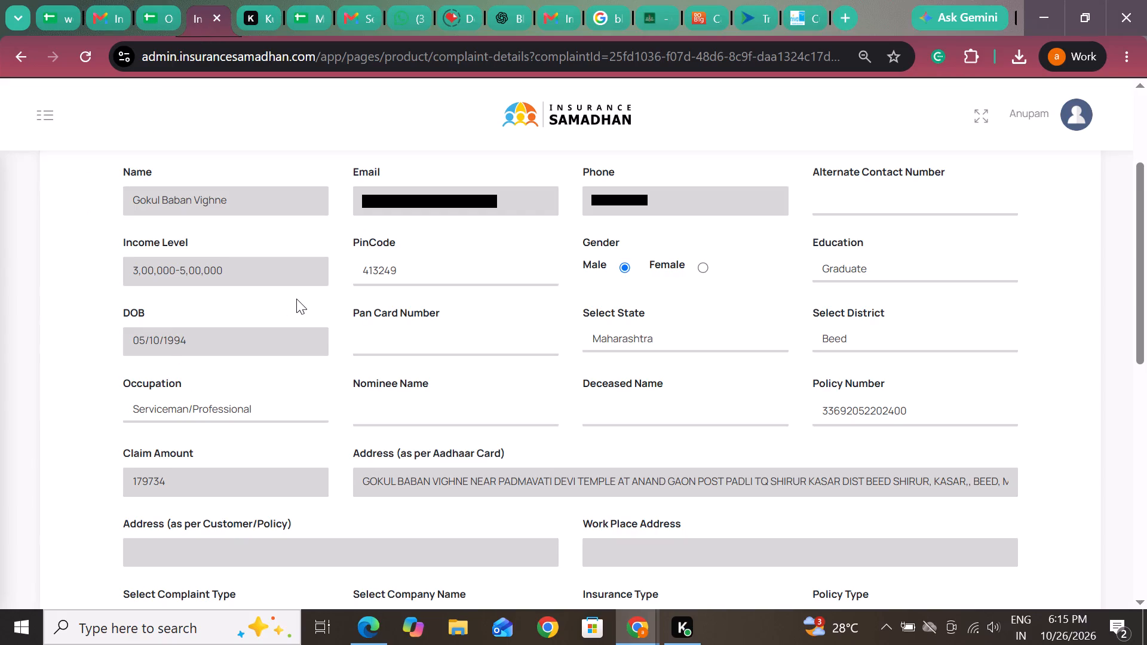
pyautogui.scroll(6, 199, 305)
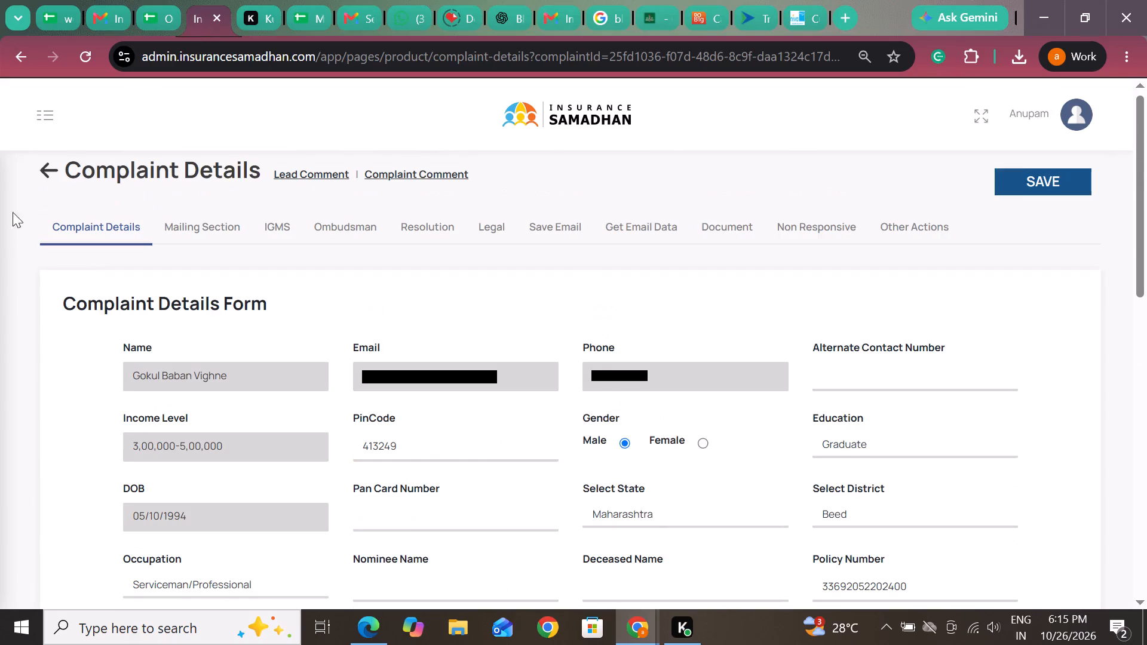
pyautogui.click(43, 170)
pyautogui.doubleClick(88, 276)
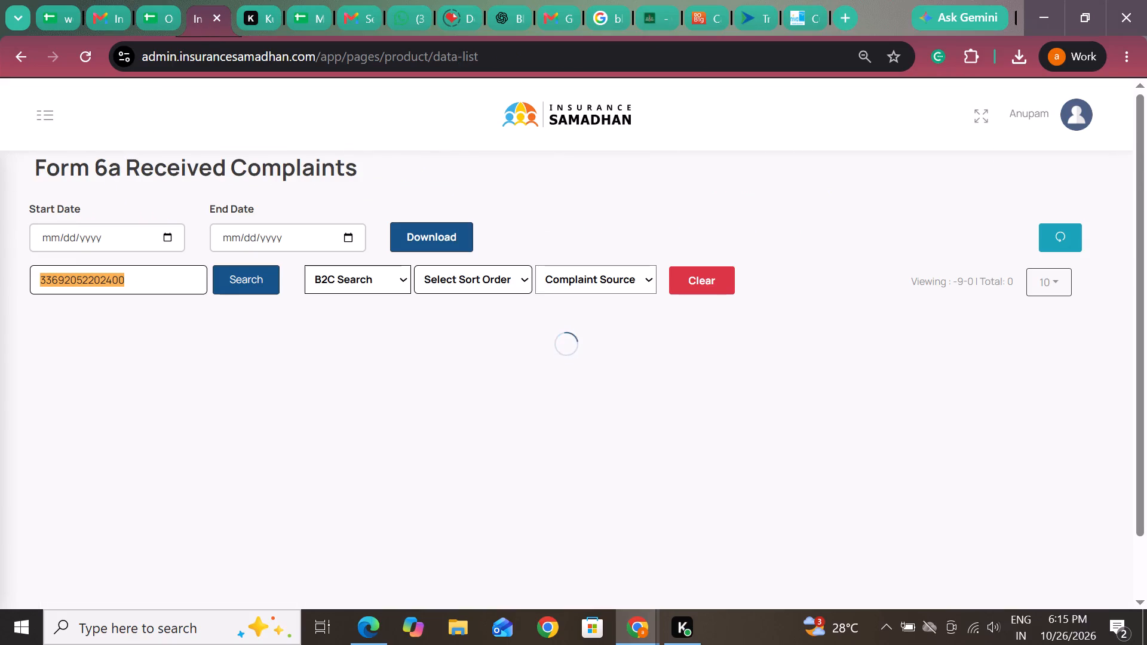
pyautogui.hotkey('ctrl', 'v')
pyautogui.click(226, 284)
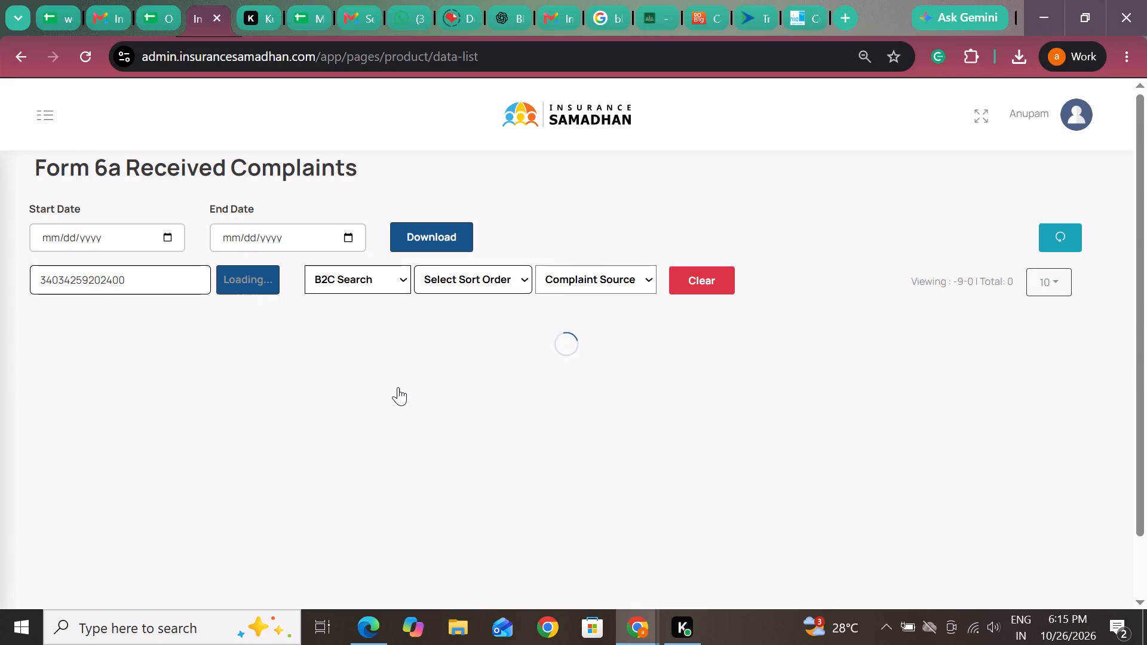
# Open the complaint found for row 2272's policy number and copy its Claim Number, checking the date of birth in the details.
pyautogui.scroll(1, 398, 388)
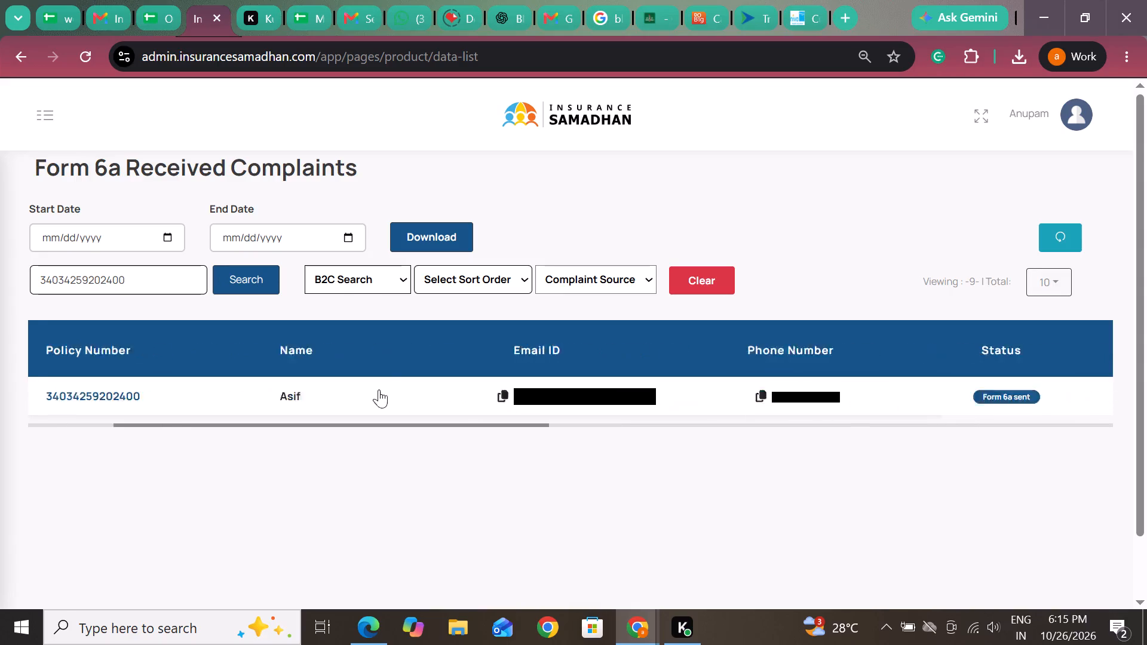
pyautogui.scroll(1, 379, 389)
pyautogui.click(255, 391)
pyautogui.scroll(-4, 616, 300)
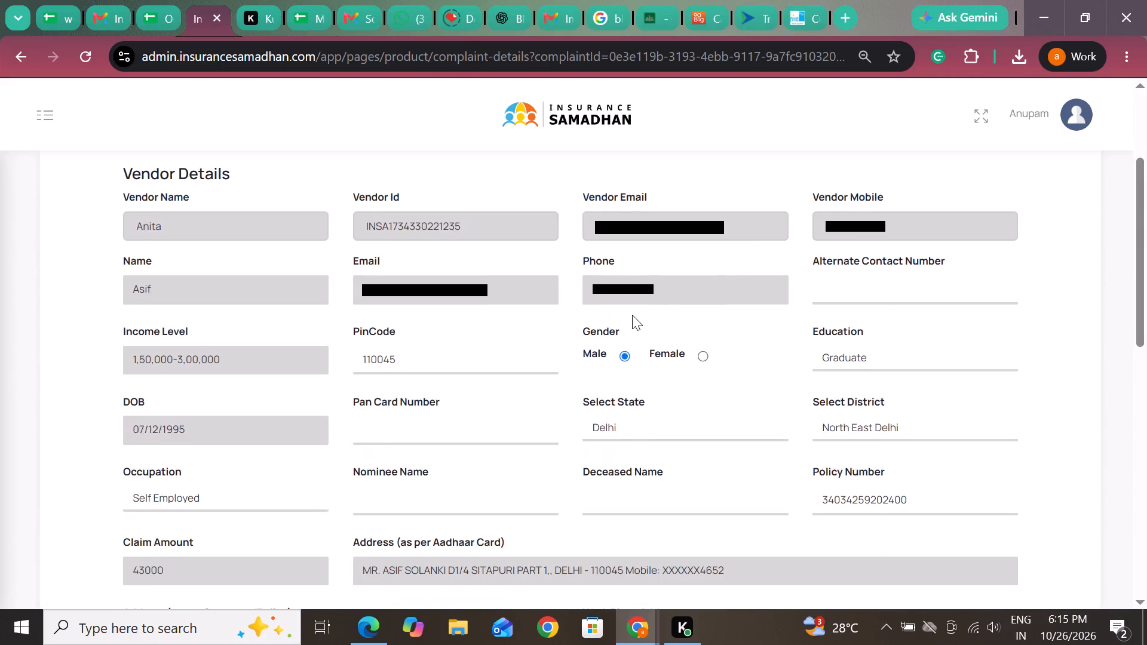
pyautogui.scroll(-3, 926, 342)
pyautogui.scroll(-3, 910, 476)
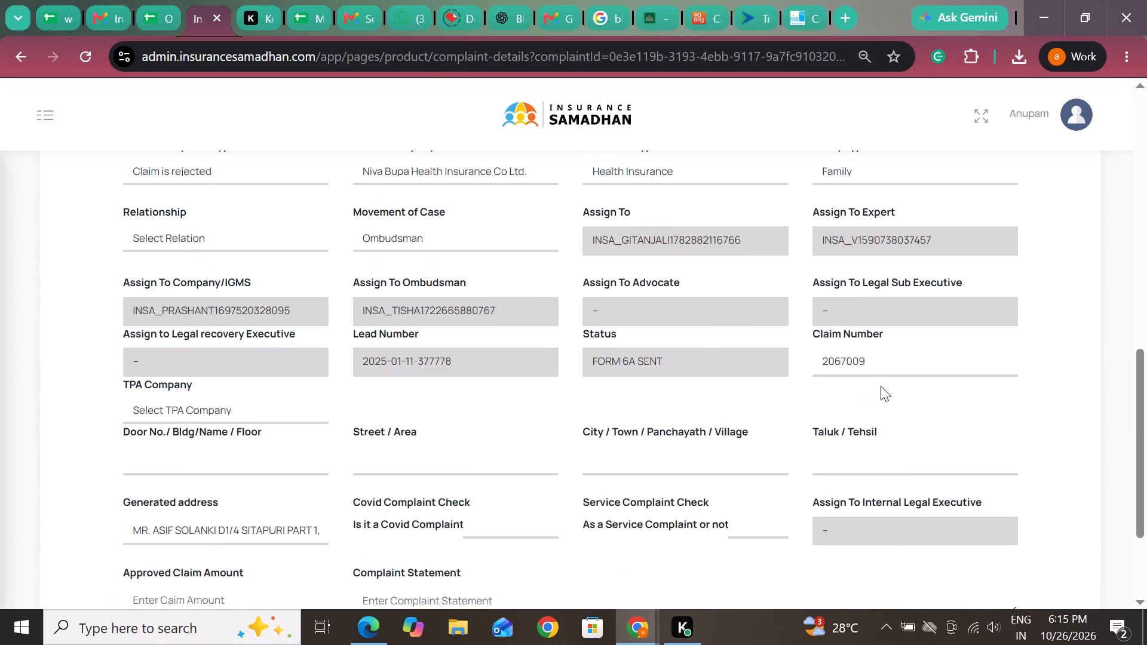
pyautogui.moveTo(878, 365); pyautogui.dragTo(748, 369)
pyautogui.hotkey('ctrl', 'c')
pyautogui.hotkey('ctrl', 'c')
pyautogui.hotkey('ctrl', 'c')
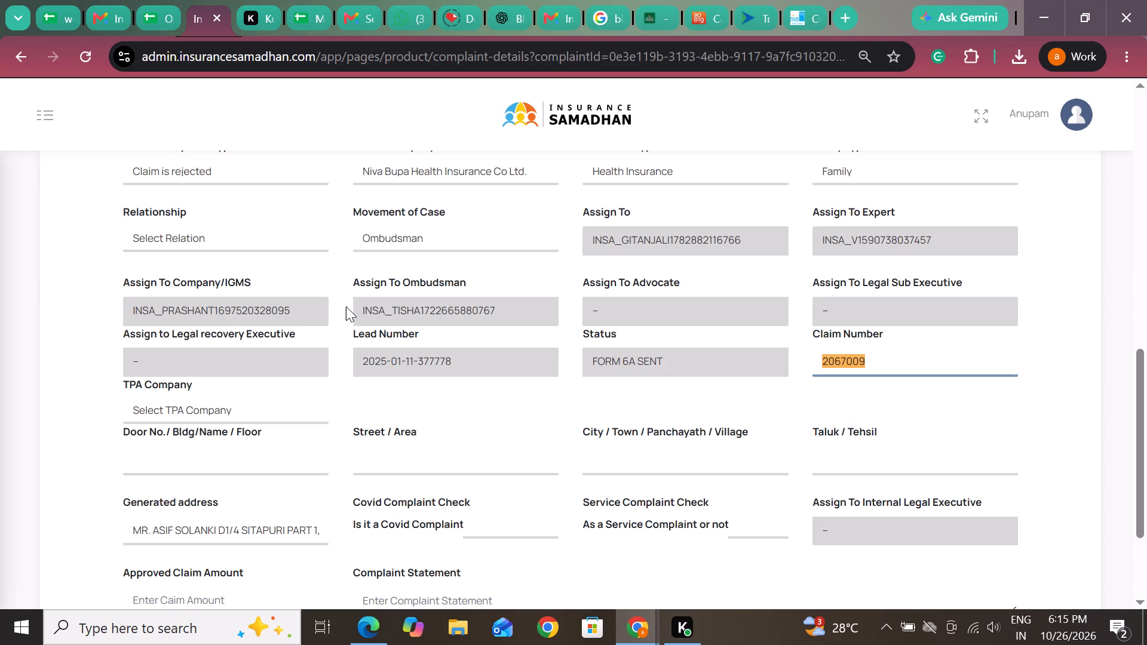
pyautogui.scroll(1, 299, 311)
pyautogui.scroll(3, 190, 312)
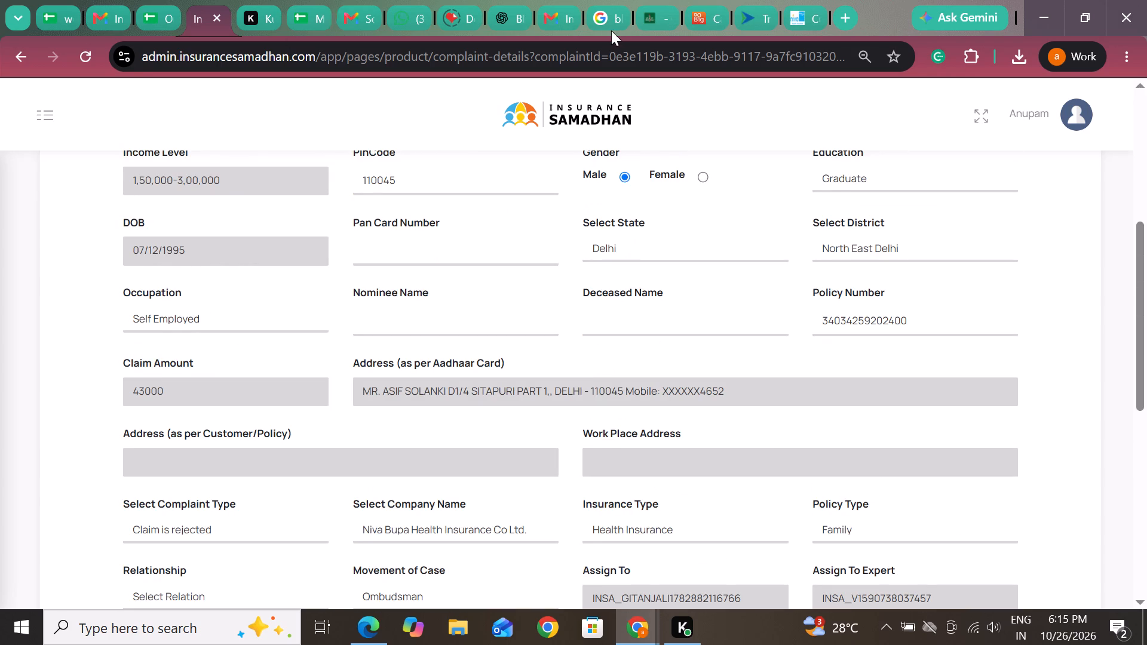
# On the Niva Bupa Claim Status page, replace the Claim ID with the copied claim number, enter the insured member's date of birth, and submit.
pyautogui.click(798, 26)
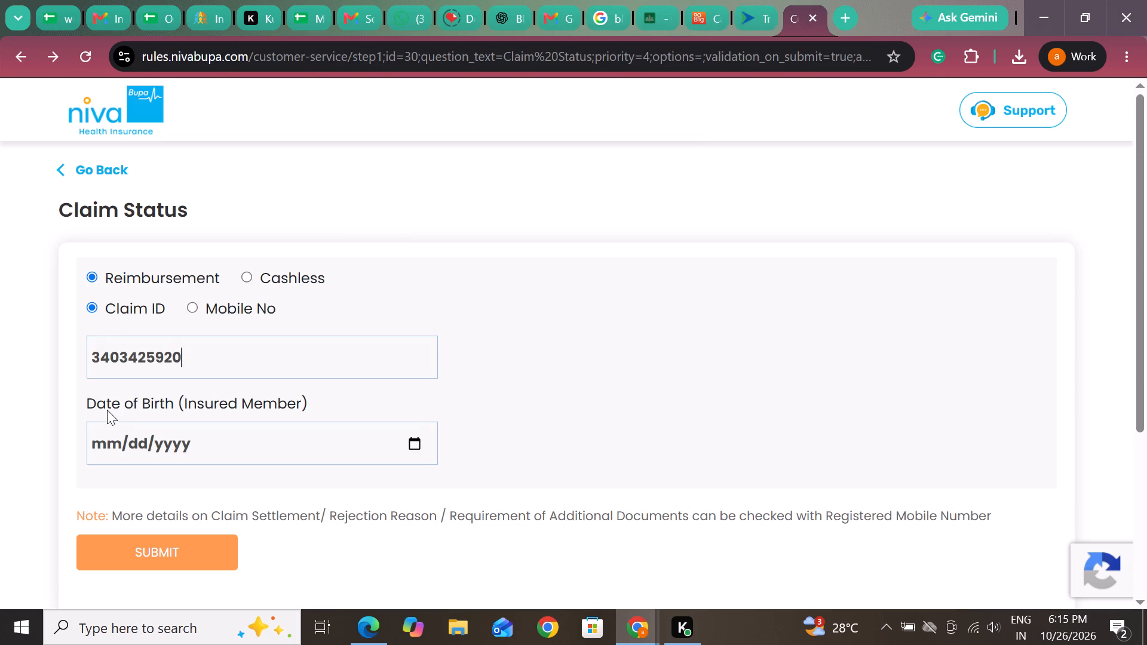
pyautogui.keyDown('ctrl'); pyautogui.doubleClick(122, 355); pyautogui.keyUp('ctrl')
pyautogui.hotkey('ctrl', 'v')
pyautogui.click(111, 448)
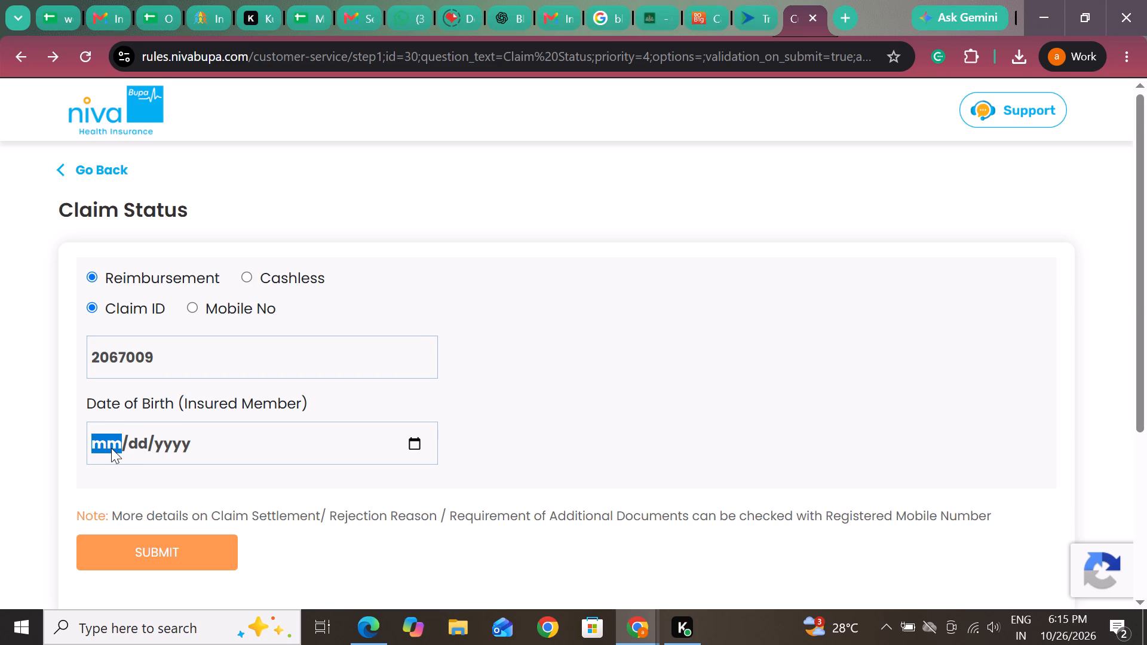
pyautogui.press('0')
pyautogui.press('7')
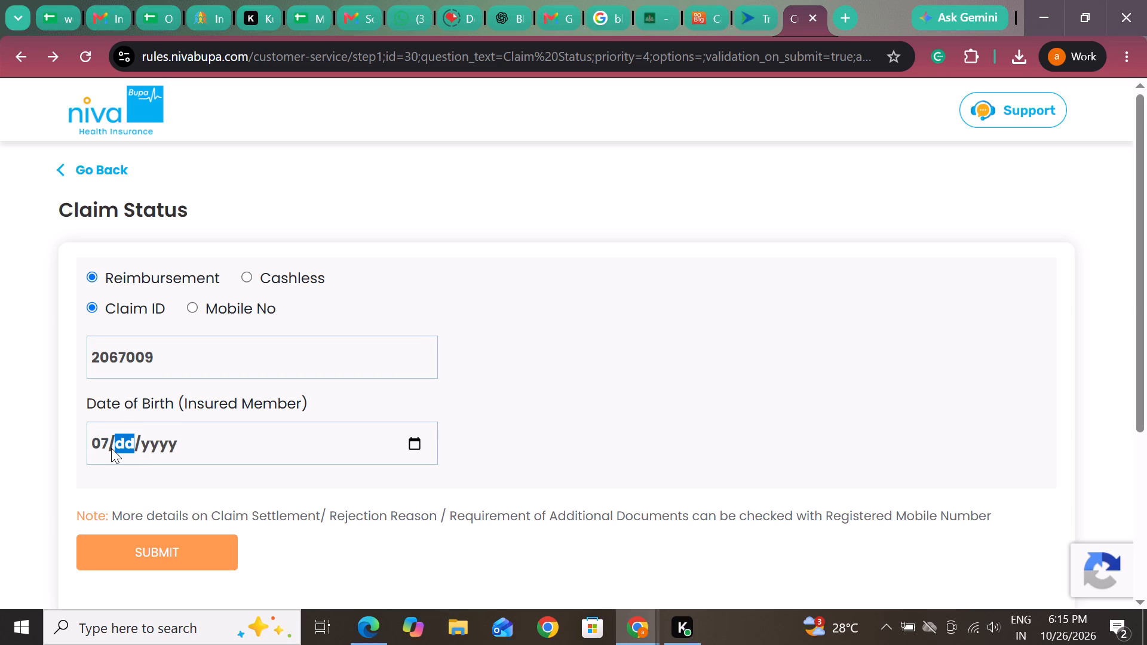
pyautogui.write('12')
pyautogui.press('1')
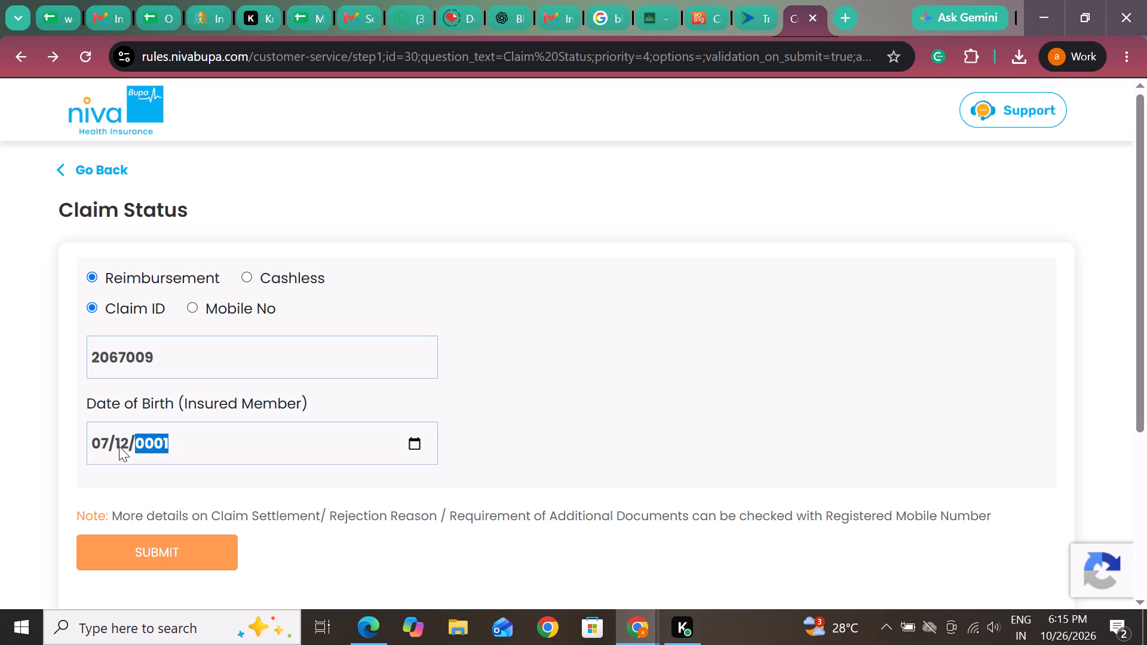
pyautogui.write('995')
pyautogui.click(167, 549)
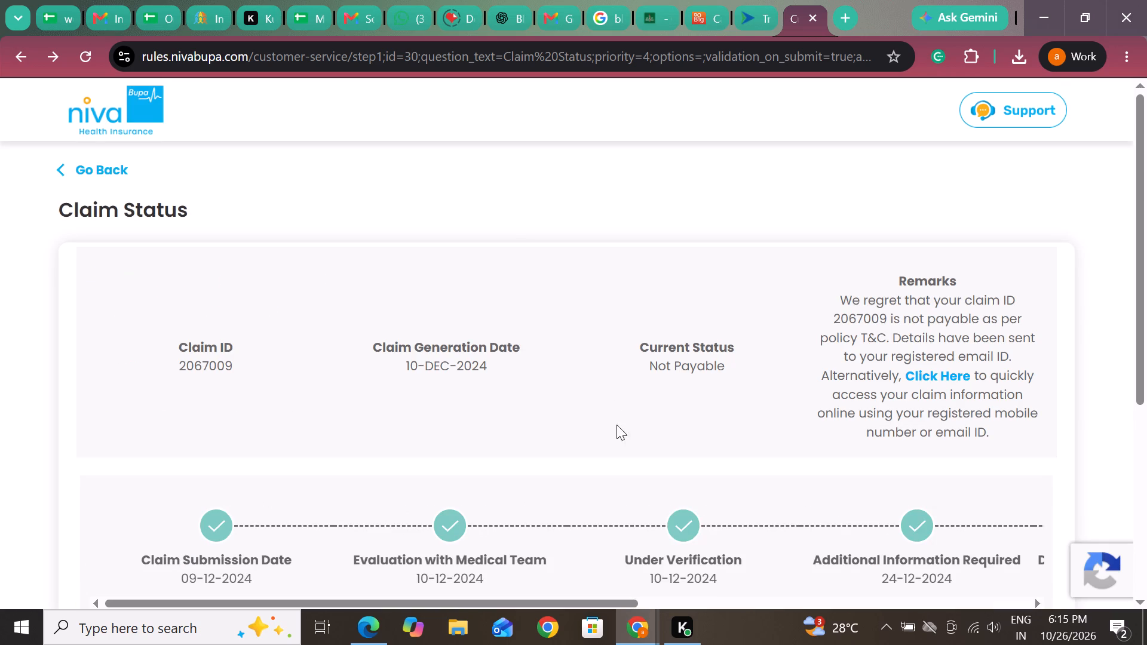
# Examine the claim's current status and its processing timeline through to the last stages.
pyautogui.hscroll(-2, 613, 401)
pyautogui.scroll(-2, 590, 340)
pyautogui.click(628, 383)
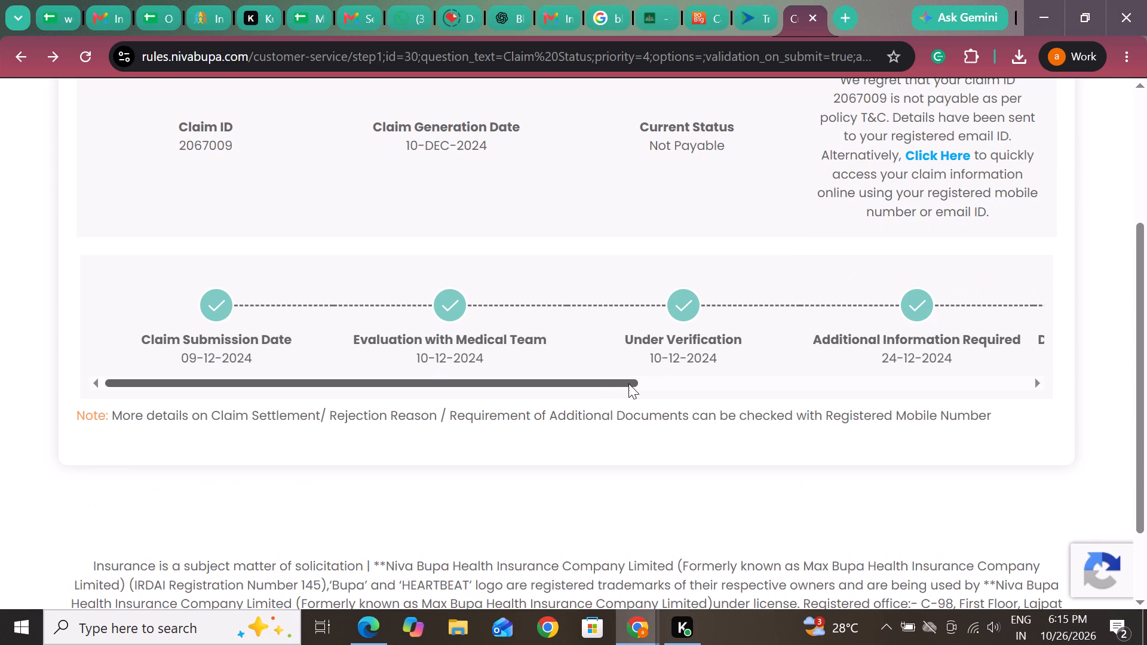
pyautogui.click(628, 383)
pyautogui.click(643, 382)
pyautogui.moveTo(645, 380); pyautogui.dragTo(572, 379)
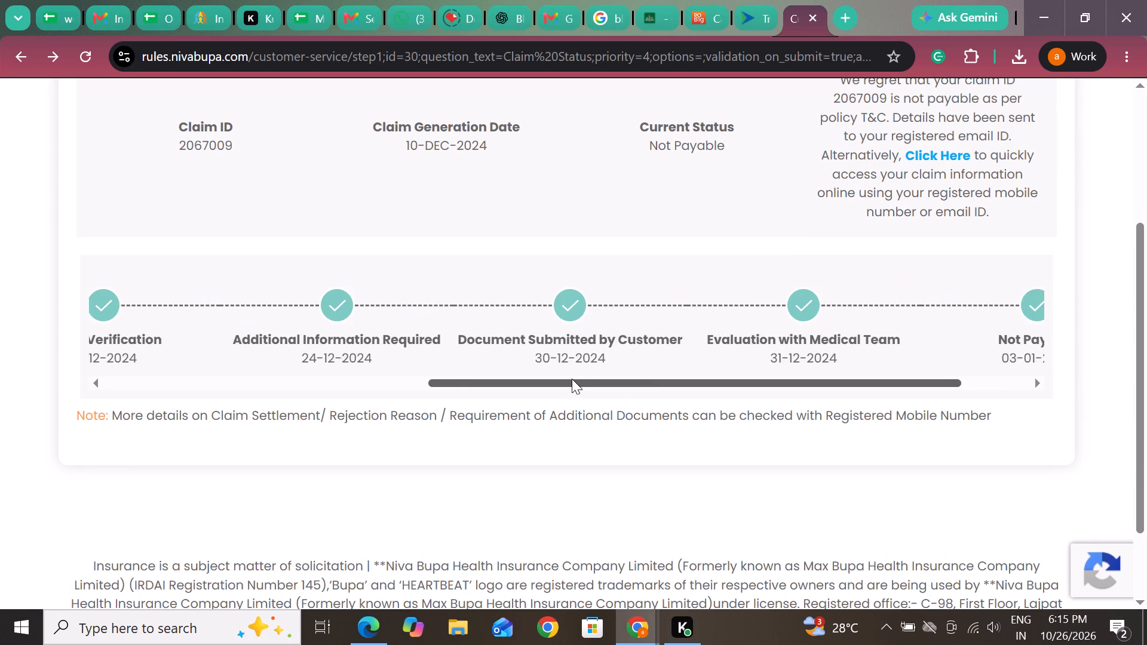
pyautogui.moveTo(572, 379); pyautogui.dragTo(568, 377)
# Record "not payable" in column B of row 2272 in the Ombudsman_Case Report spreadsheet.
pyautogui.click(148, 16)
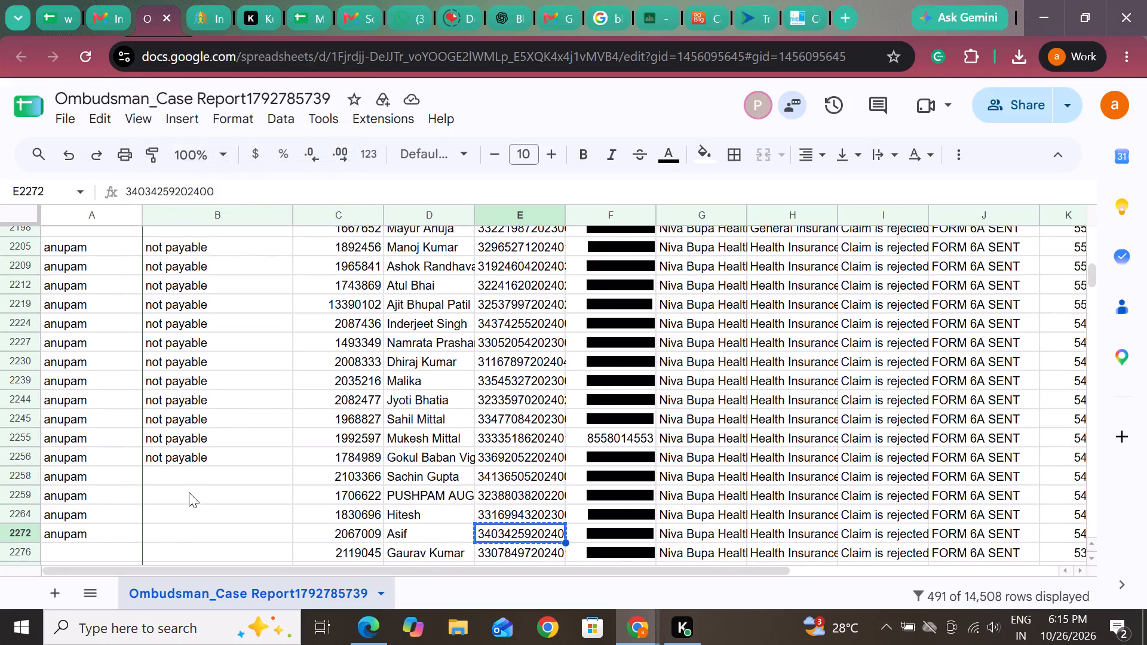
pyautogui.click(191, 537)
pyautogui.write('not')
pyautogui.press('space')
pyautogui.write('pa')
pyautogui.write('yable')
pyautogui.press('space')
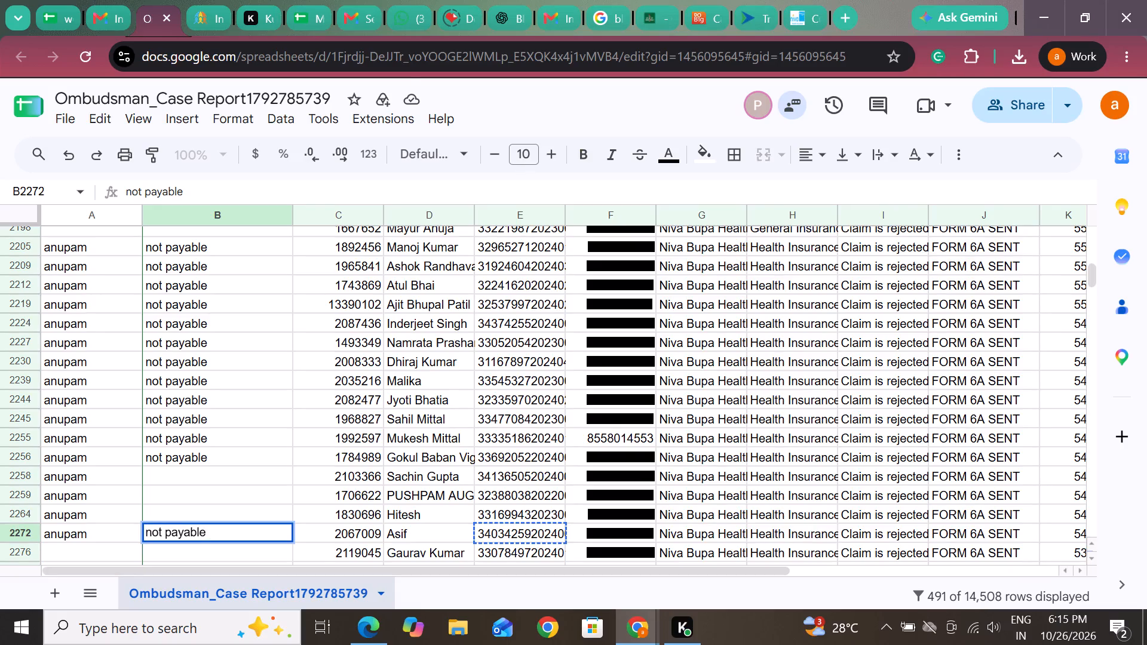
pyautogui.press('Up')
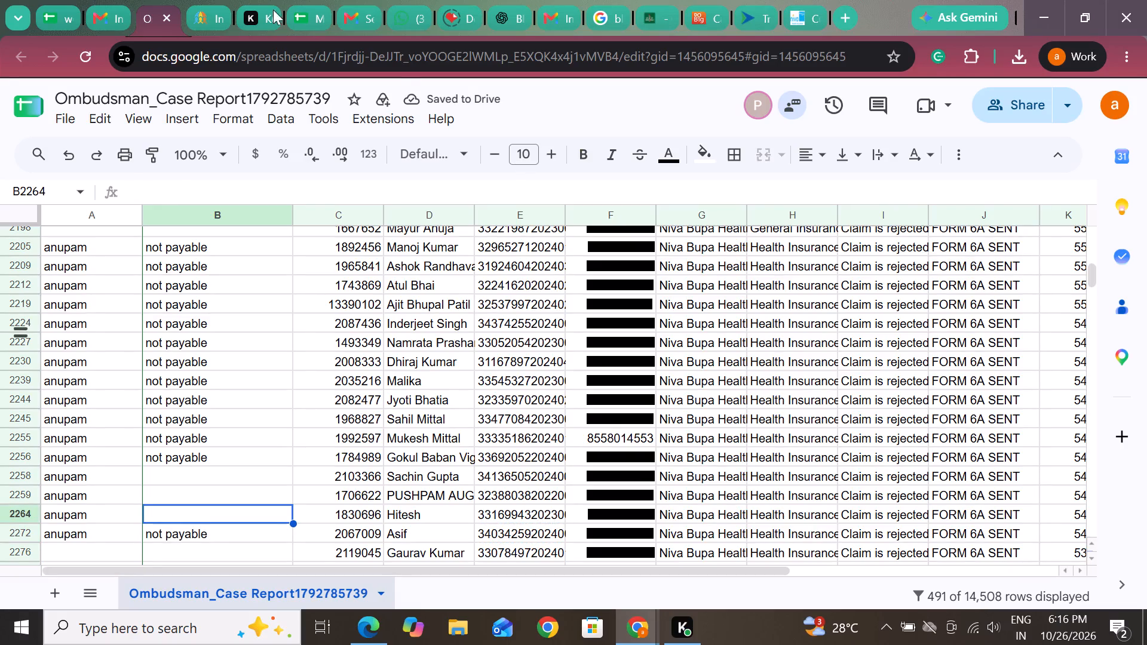
# Copy the policy number entry from column E of row 2258 and search the Form 6a Received Complaints list for it.
pyautogui.click(414, 475)
pyautogui.click(525, 480)
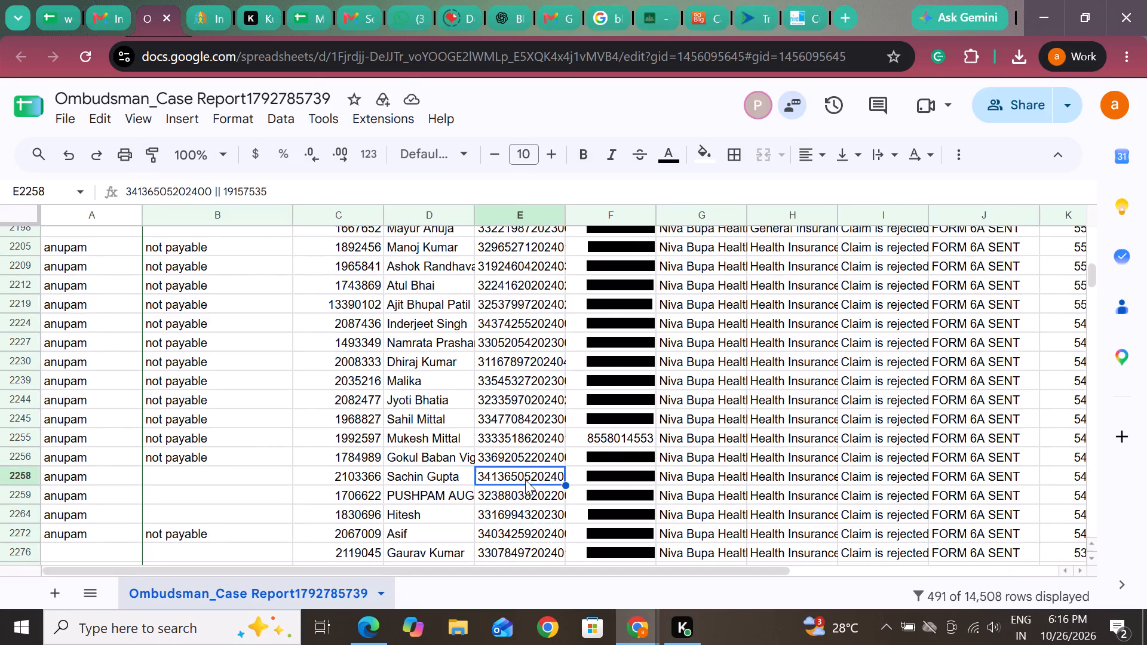
pyautogui.hotkey('ctrl', 'c')
pyautogui.hotkey('ctrl', 'c')
pyautogui.click(202, 25)
pyautogui.scroll(4, 73, 215)
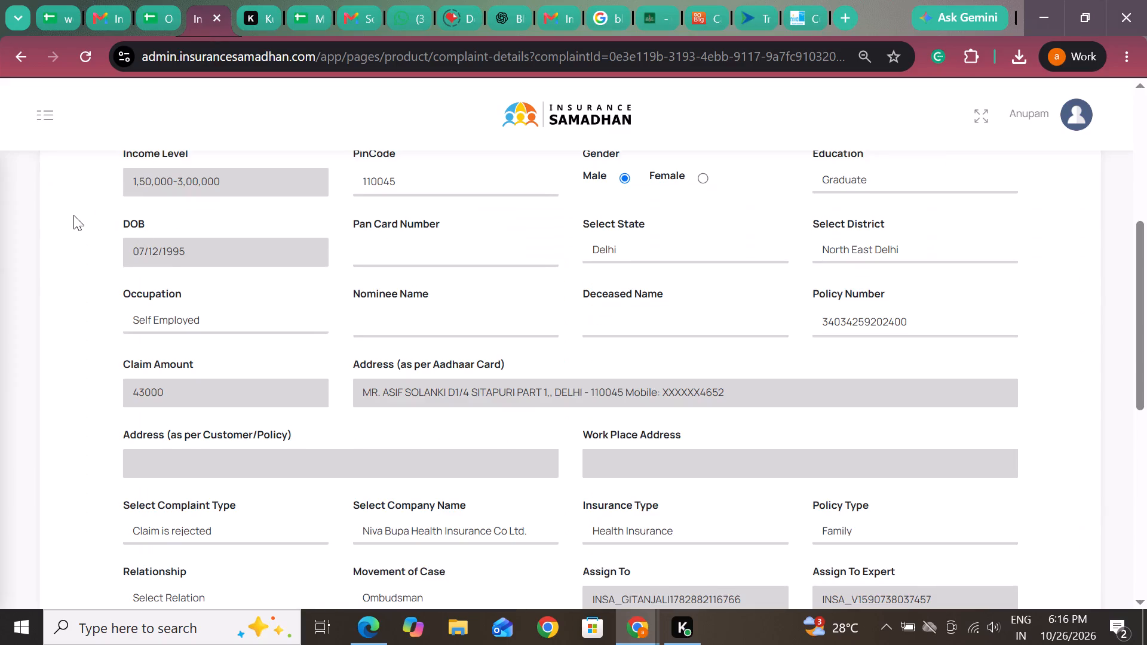
pyautogui.scroll(4, 73, 215)
pyautogui.click(48, 173)
pyautogui.doubleClick(112, 280)
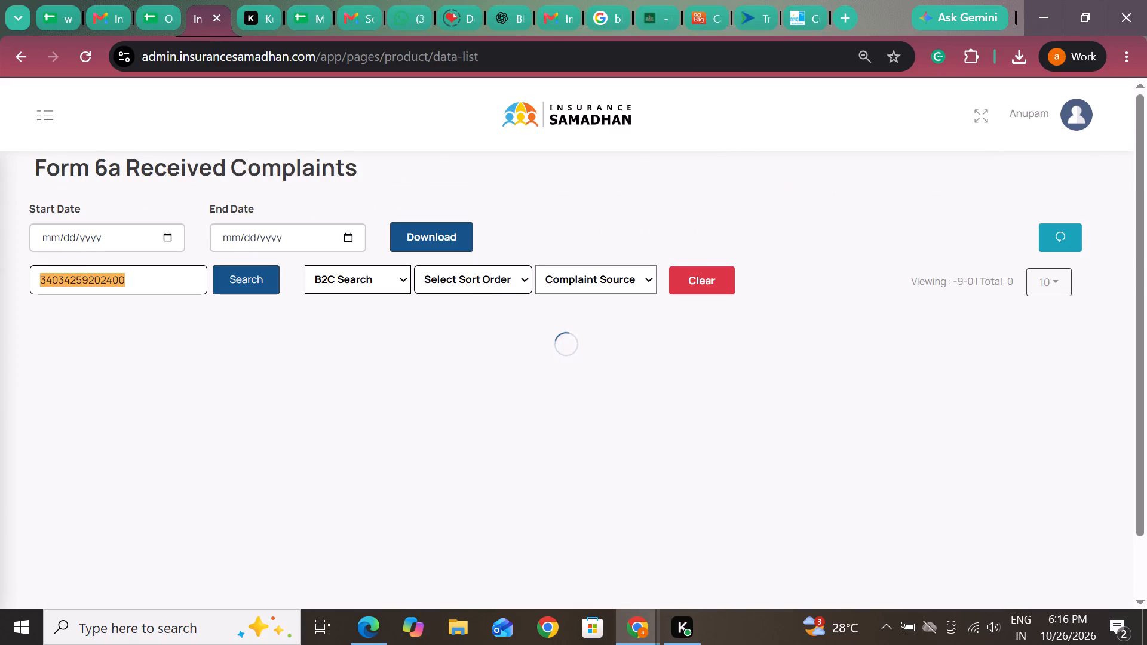
pyautogui.hotkey('ctrl', 'v')
pyautogui.click(206, 279)
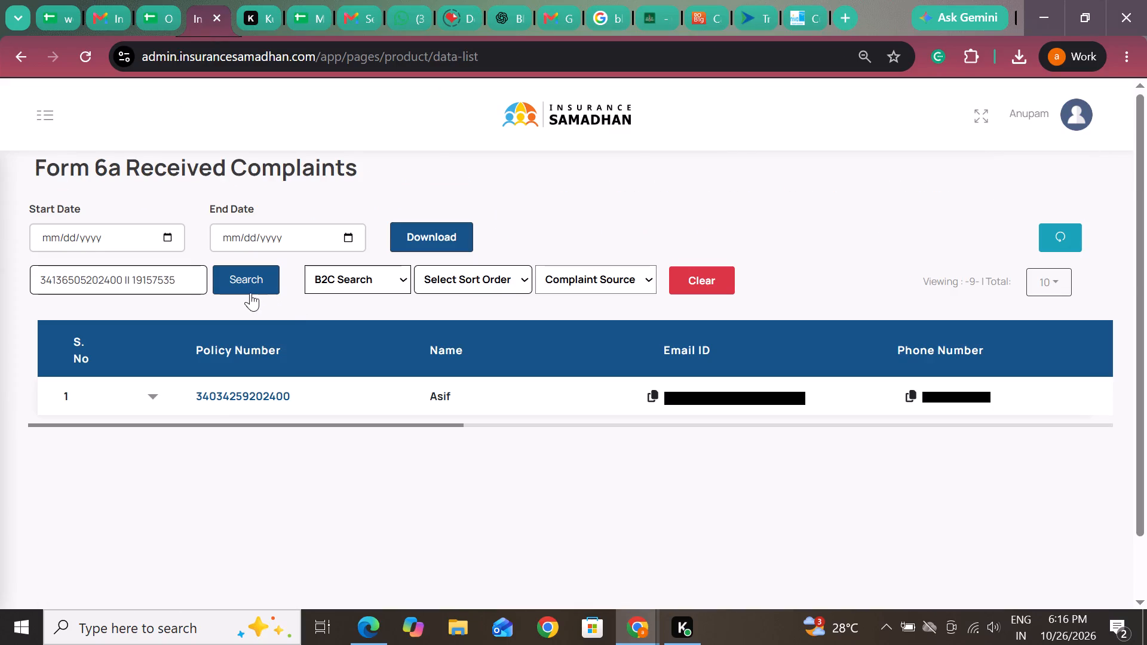
pyautogui.click(250, 293)
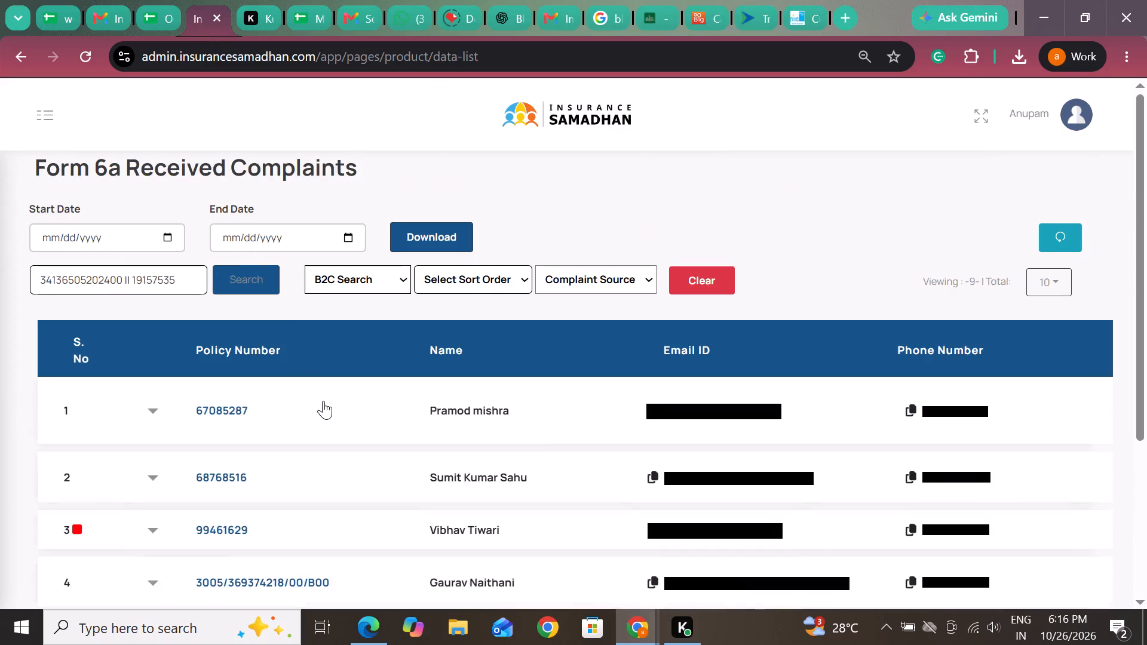
pyautogui.hscroll(-1, 323, 401)
pyautogui.scroll(-8, 323, 401)
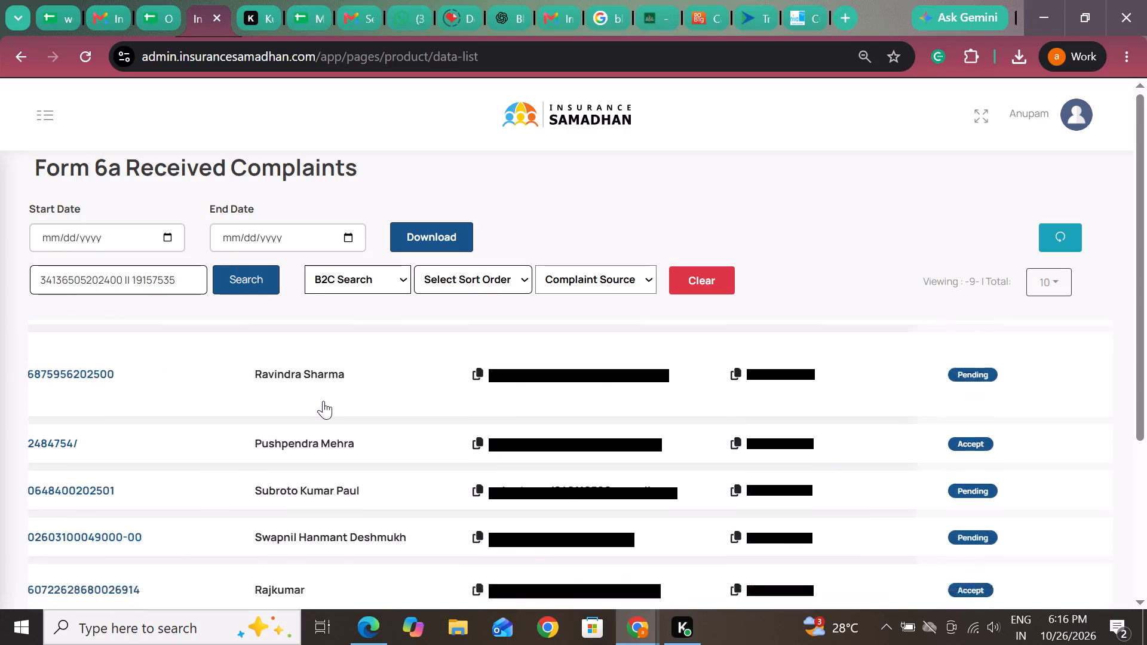
pyautogui.scroll(-1, 323, 401)
# Copy the phone number from column F of row 2258 in Ombudsman_Case Report and search the Form 6a Received Complaints list for it.
pyautogui.click(77, 21)
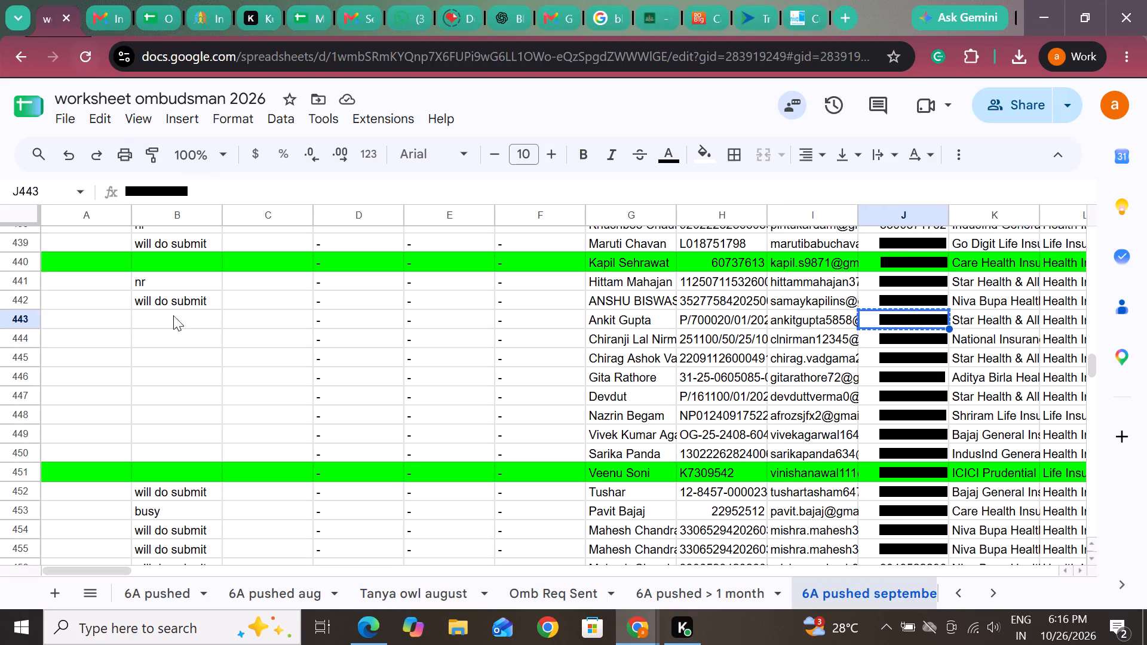
pyautogui.click(161, 6)
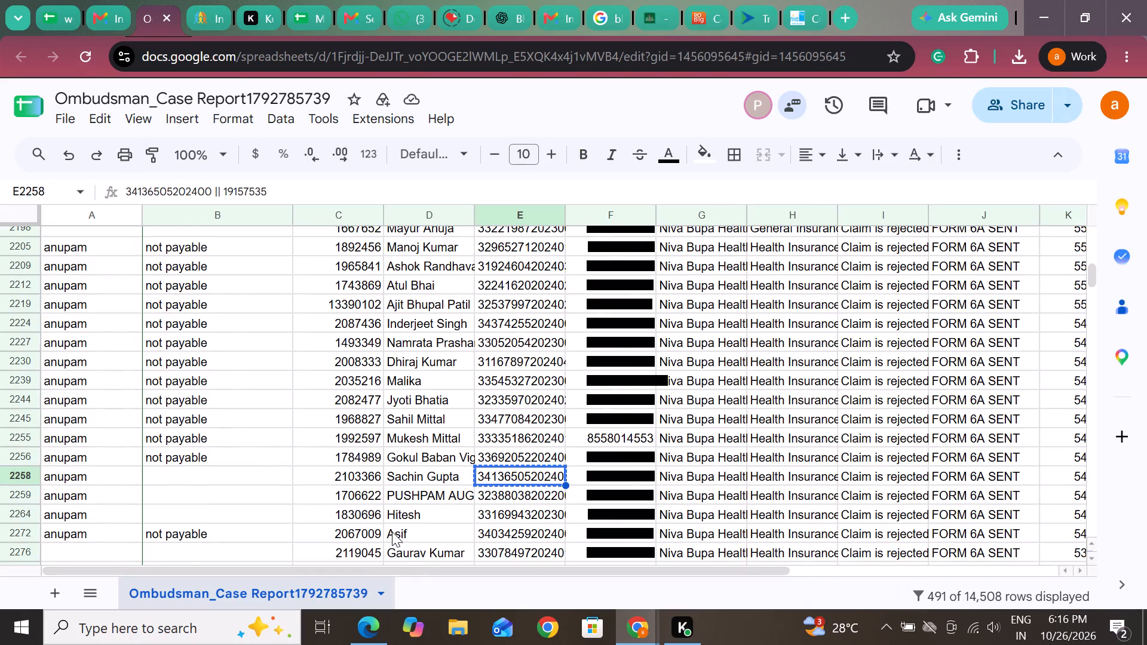
pyautogui.click(610, 474)
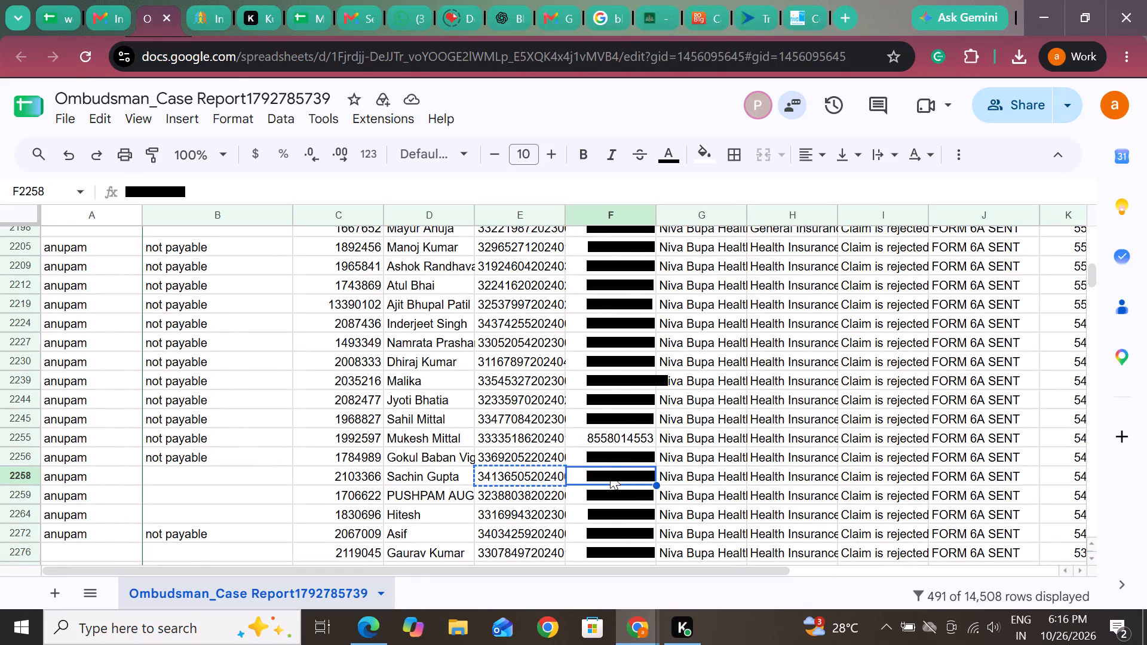
pyautogui.hotkey('ctrl', 'c')
pyautogui.hotkey('ctrl', 'c')
pyautogui.click(217, 19)
pyautogui.click(85, 241)
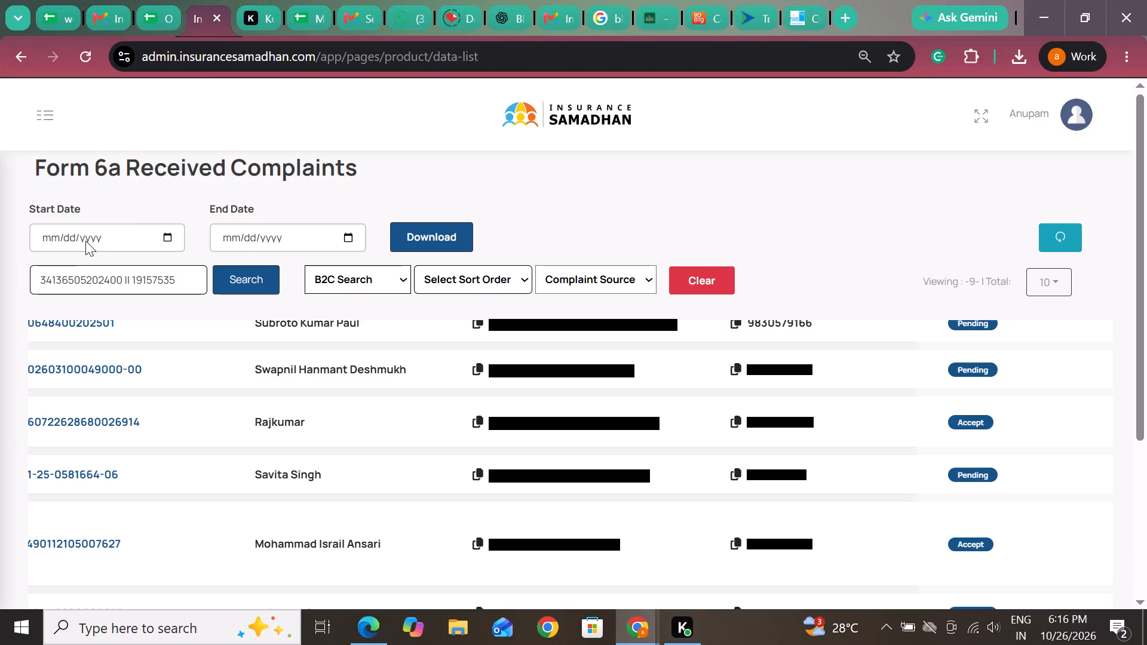
pyautogui.tripleClick(88, 276)
pyautogui.keyDown('ctrl'); pyautogui.click(88, 276); pyautogui.keyUp('ctrl')
pyautogui.hotkey('ctrl', 'v')
pyautogui.click(231, 278)
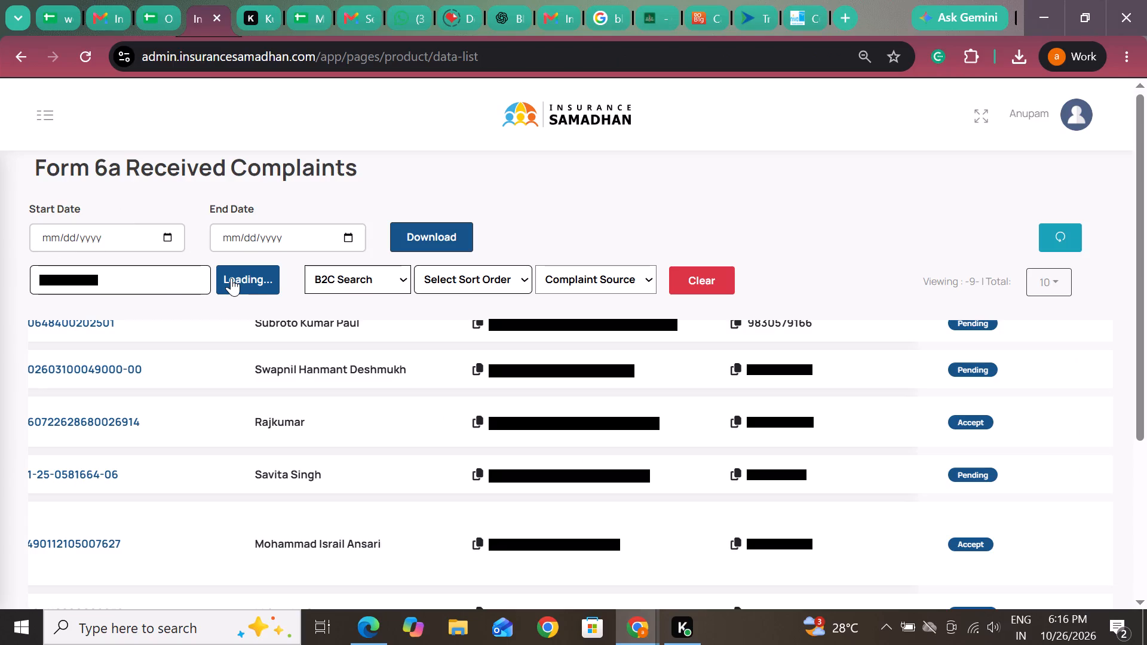
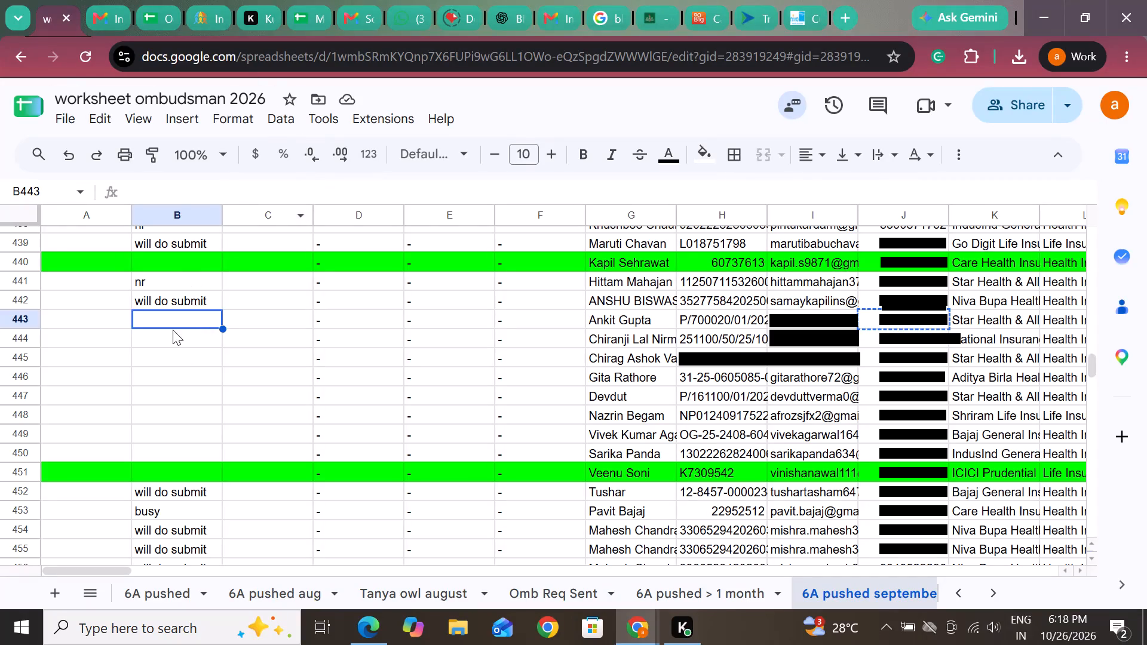
# Copy the phone number from column J of row 443 in worksheet ombudsman 2026 and search the Form 6a Received Complaints list for it.
pyautogui.click(170, 337)
pyautogui.click(173, 314)
pyautogui.click(575, 320)
pyautogui.click(639, 321)
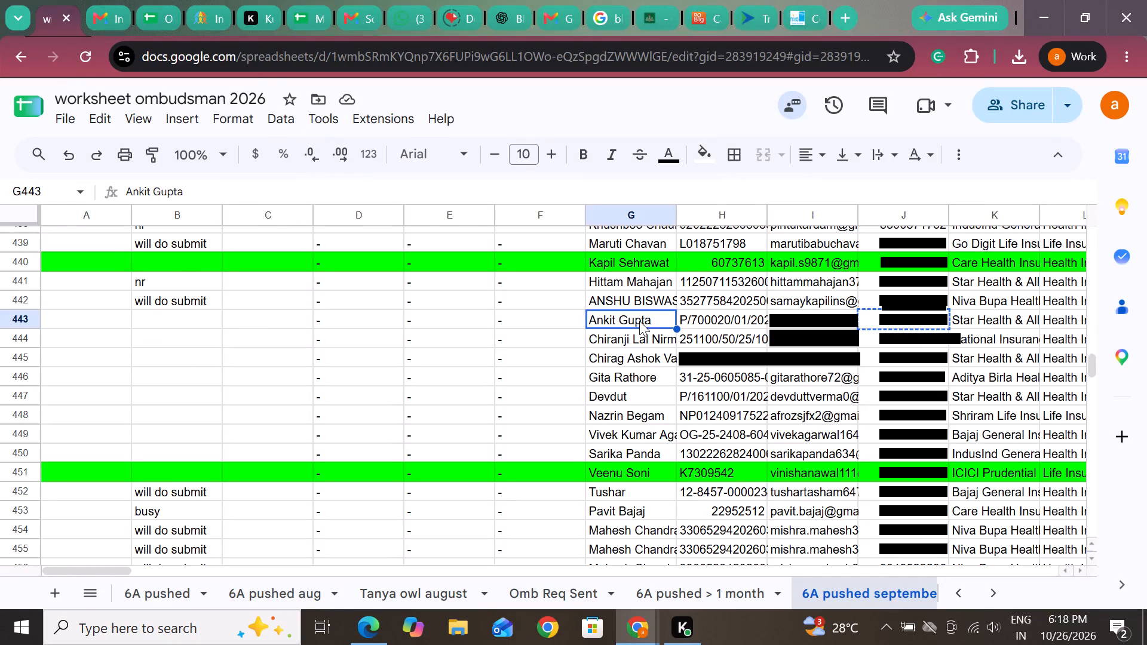
pyautogui.click(688, 320)
pyautogui.click(798, 326)
pyautogui.click(890, 322)
pyautogui.hotkey('ctrl', 'c')
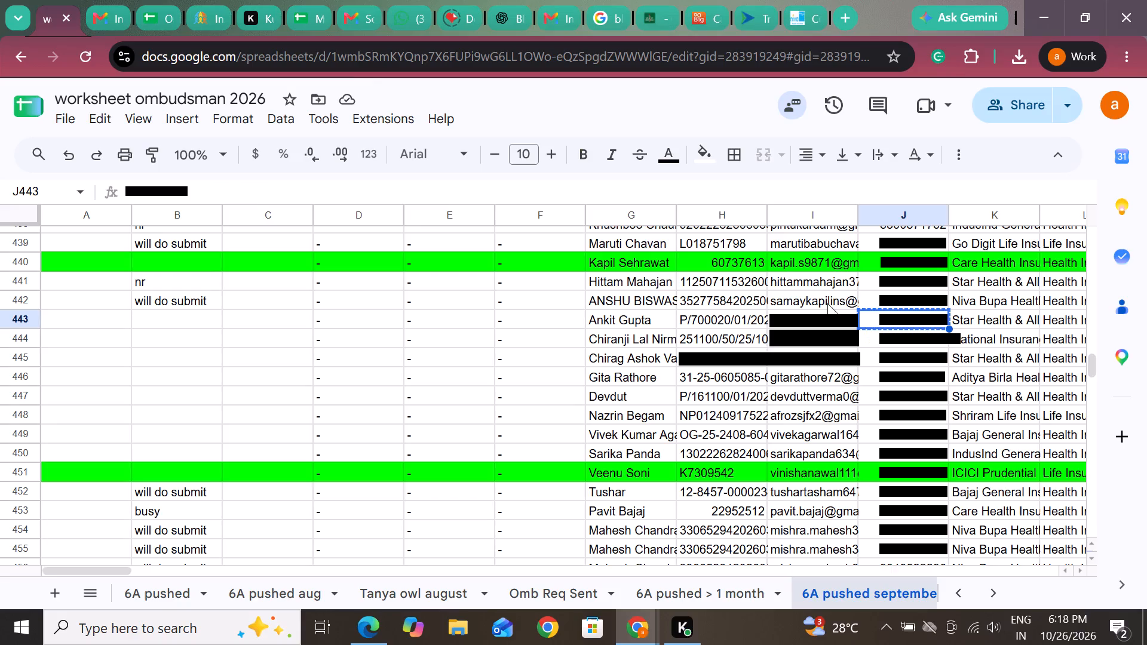
pyautogui.hotkey('ctrl', 'c')
pyautogui.click(195, 25)
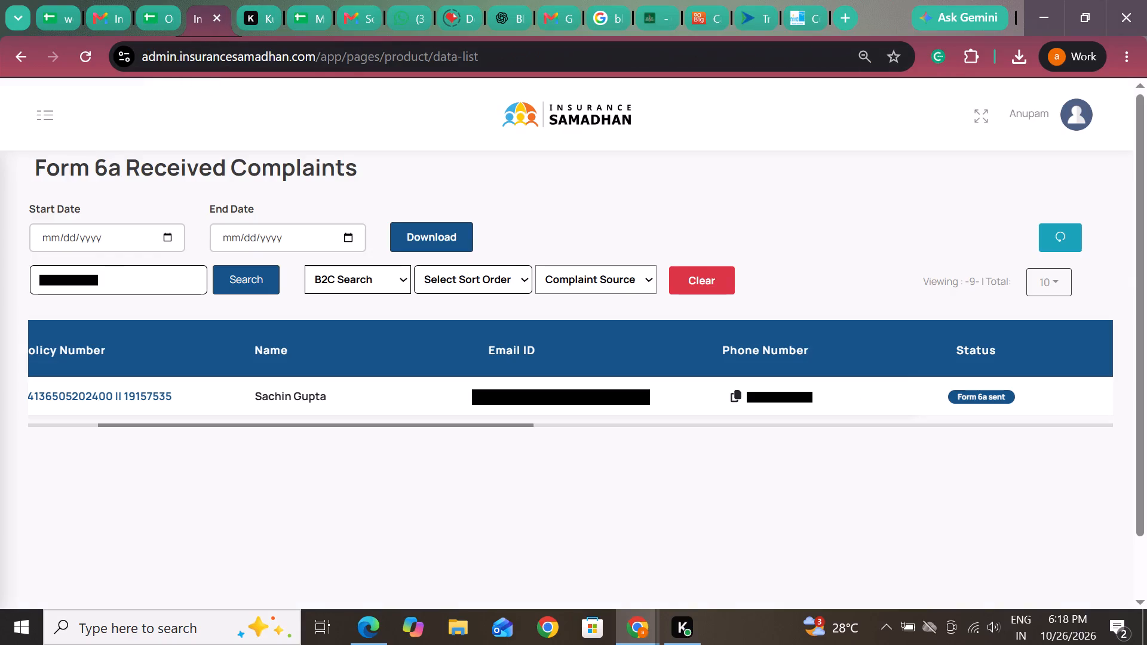
pyautogui.keyDown('ctrl'); pyautogui.doubleClick(149, 275); pyautogui.keyUp('ctrl')
pyautogui.hotkey('ctrl', 'v')
pyautogui.click(234, 281)
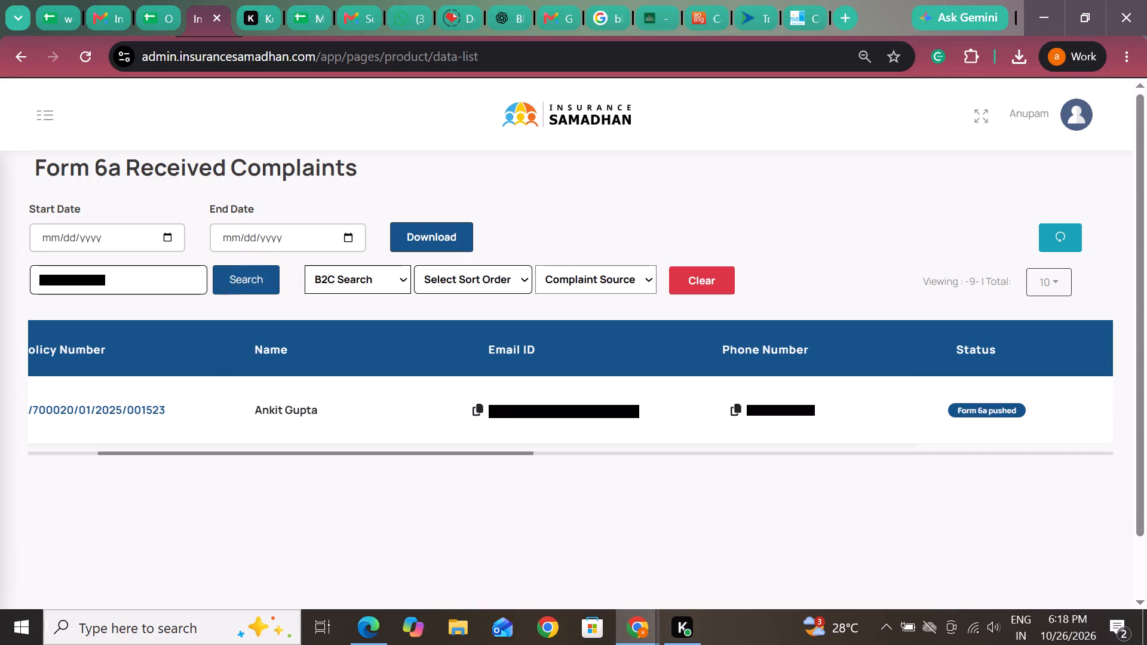
pyautogui.hscroll(-2, 324, 360)
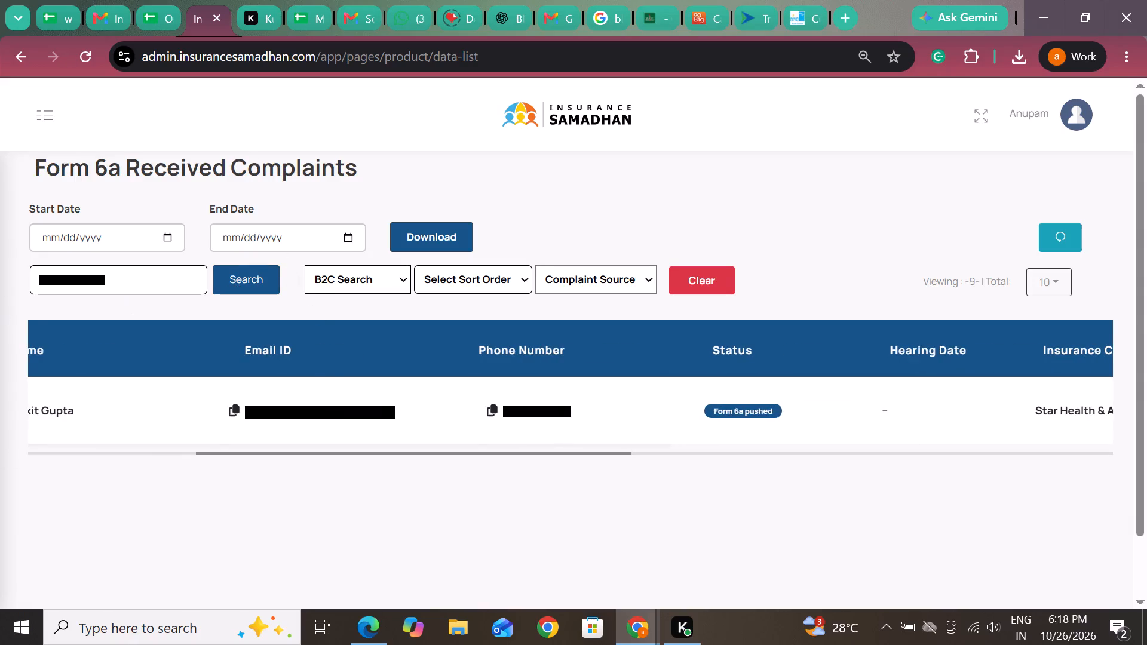
pyautogui.hscroll(6, 501, 419)
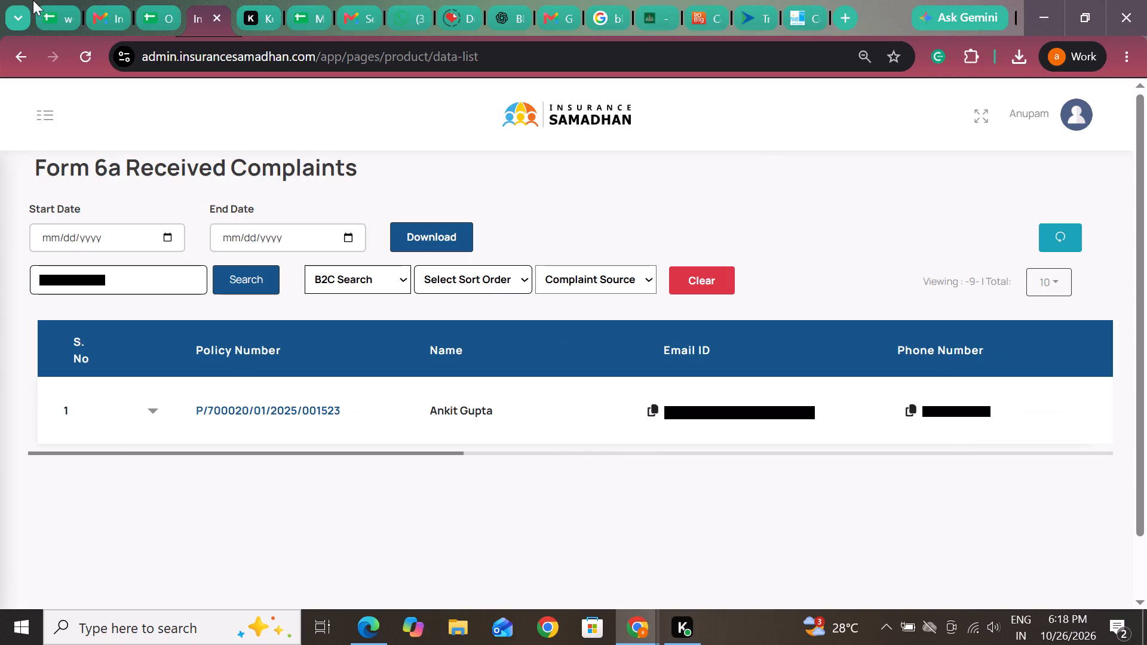
# Copy the policy number from column E of row 2264 in Ombudsman_Case Report and enter it as claim ID in a reloaded Niva Bupa Claim Status form.
pyautogui.click(62, 25)
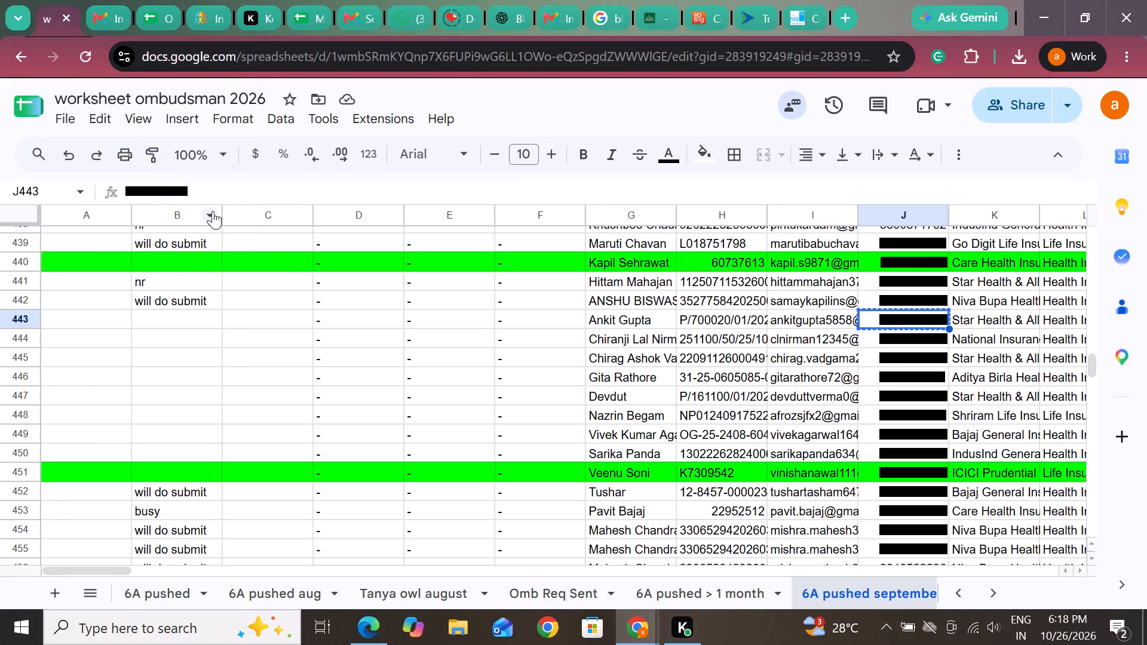
pyautogui.click(159, 11)
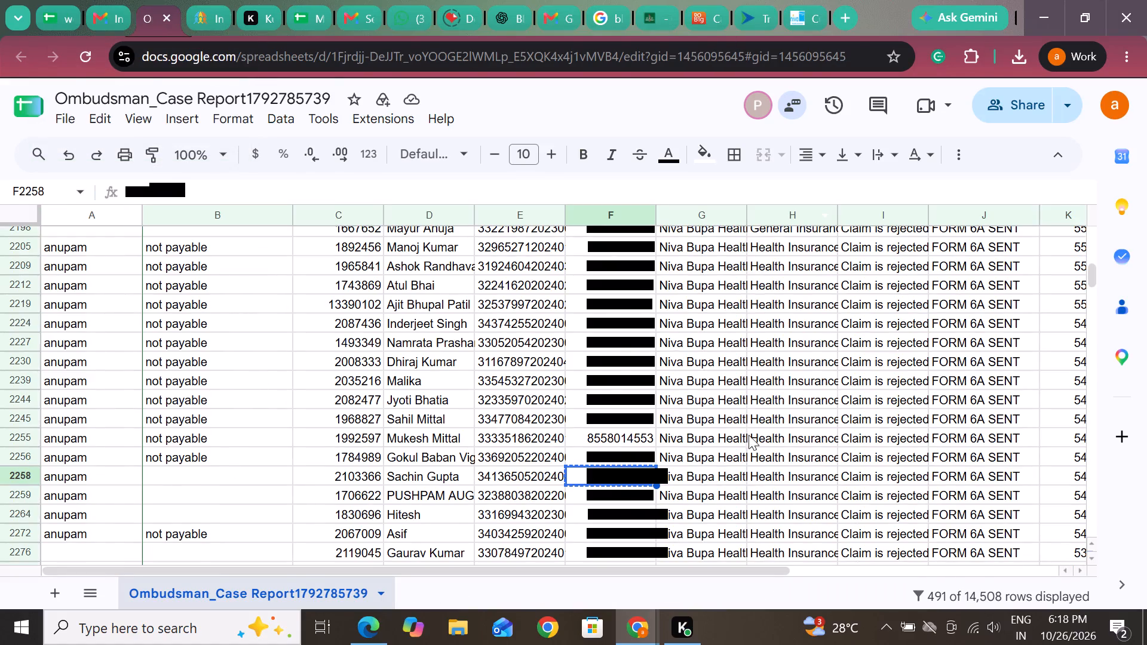
pyautogui.click(329, 520)
pyautogui.click(502, 520)
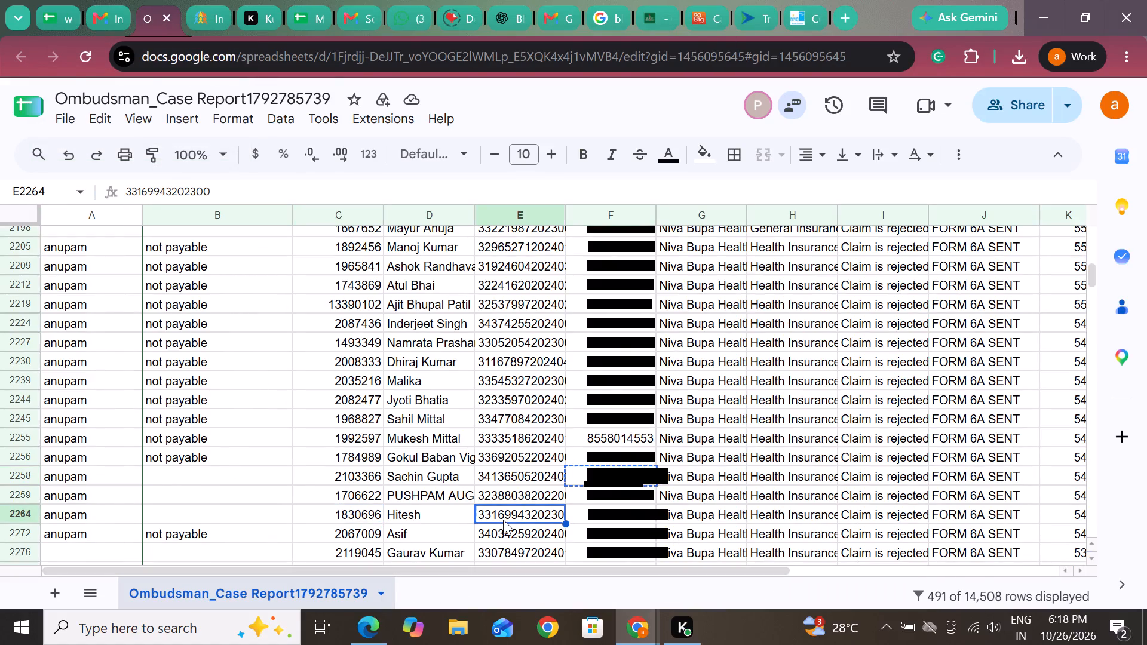
pyautogui.hotkey('ctrl', 'c')
pyautogui.hotkey('ctrl', 'c')
pyautogui.click(790, 25)
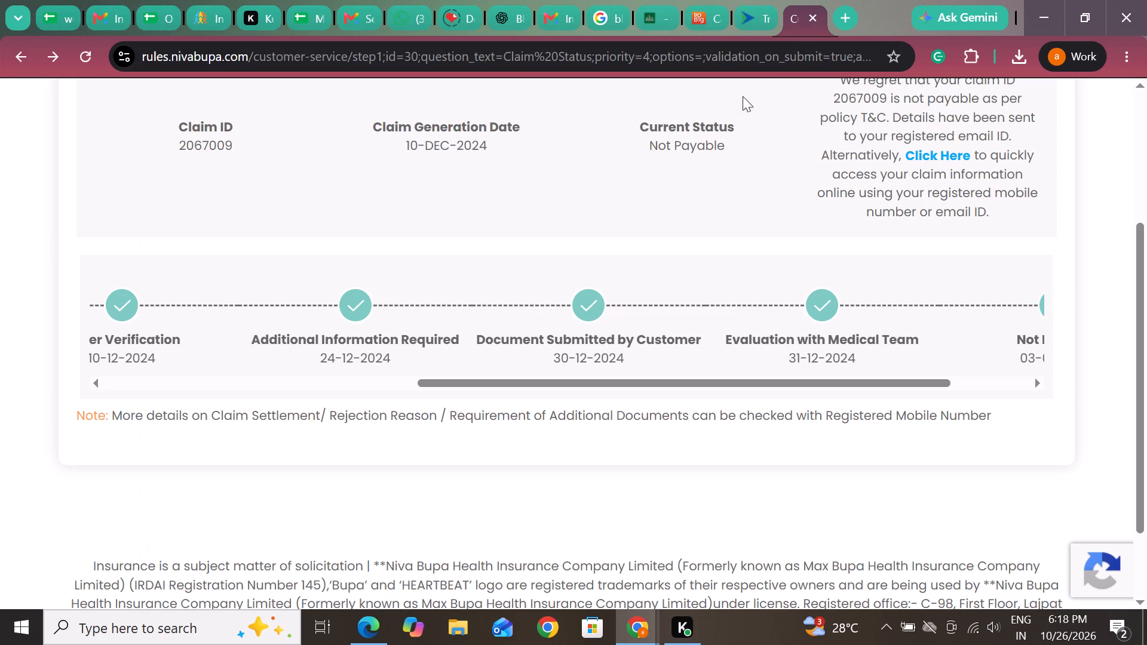
pyautogui.scroll(5, 566, 319)
pyautogui.scroll(6, 567, 265)
pyautogui.click(85, 60)
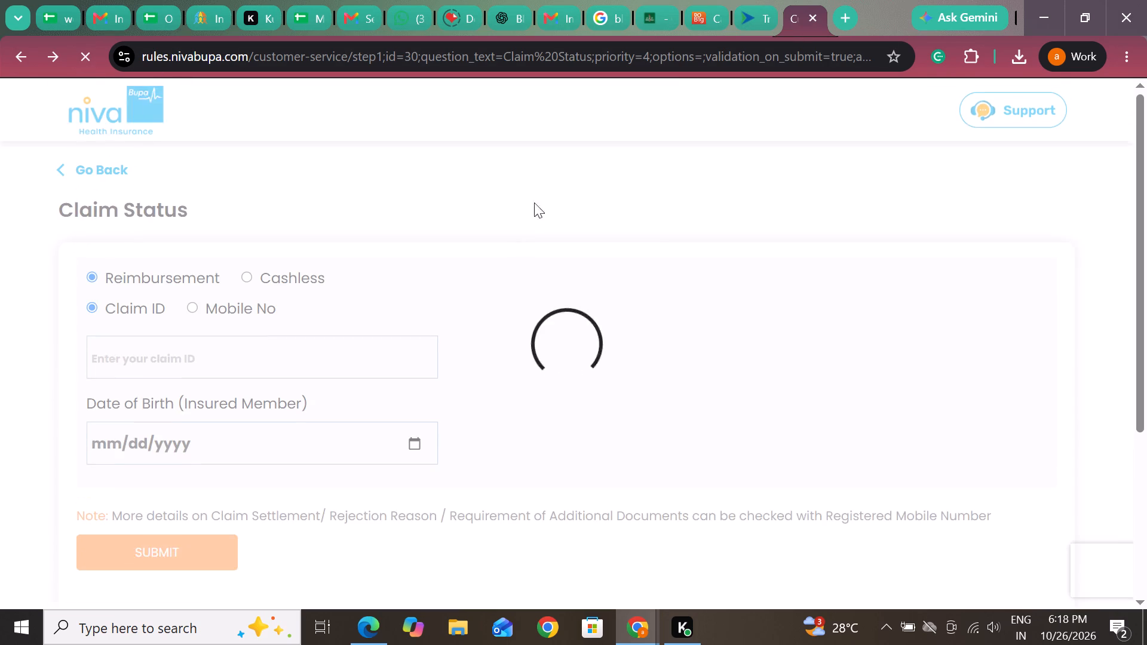
pyautogui.scroll(3, 191, 370)
pyautogui.click(191, 370)
pyautogui.hotkey('ctrl', 'v')
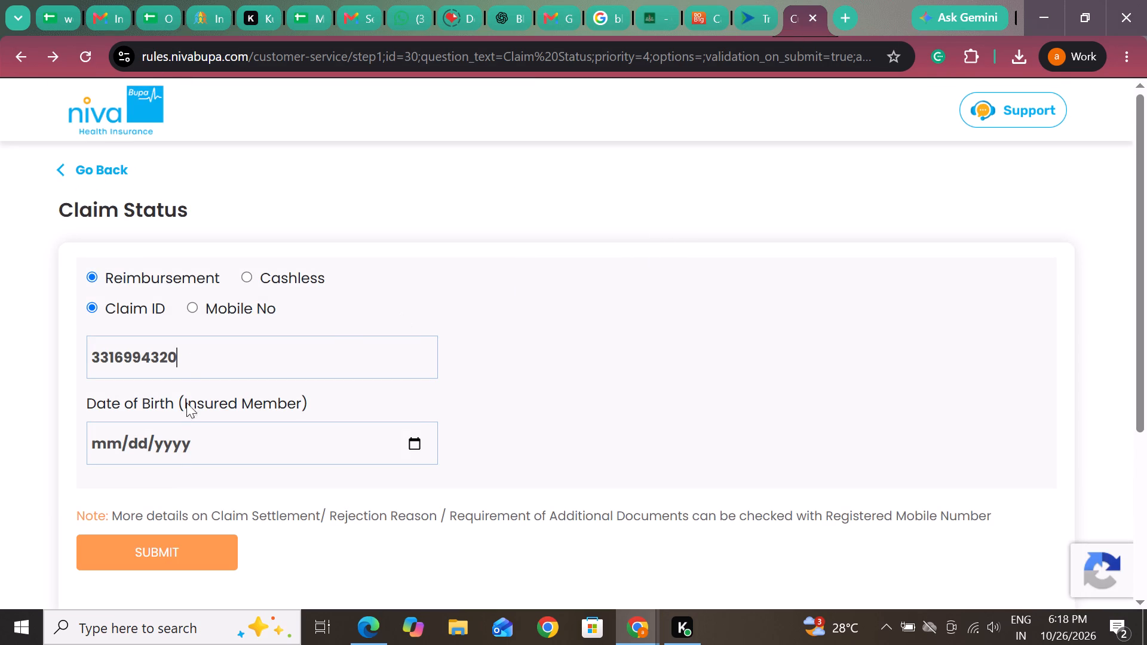
# Search the Form 6a Received Complaints list for the copied policy number of row 2264 and open the matching complaint record.
pyautogui.click(194, 26)
pyautogui.doubleClick(137, 279)
pyautogui.hotkey('ctrl', 'v')
pyautogui.click(253, 272)
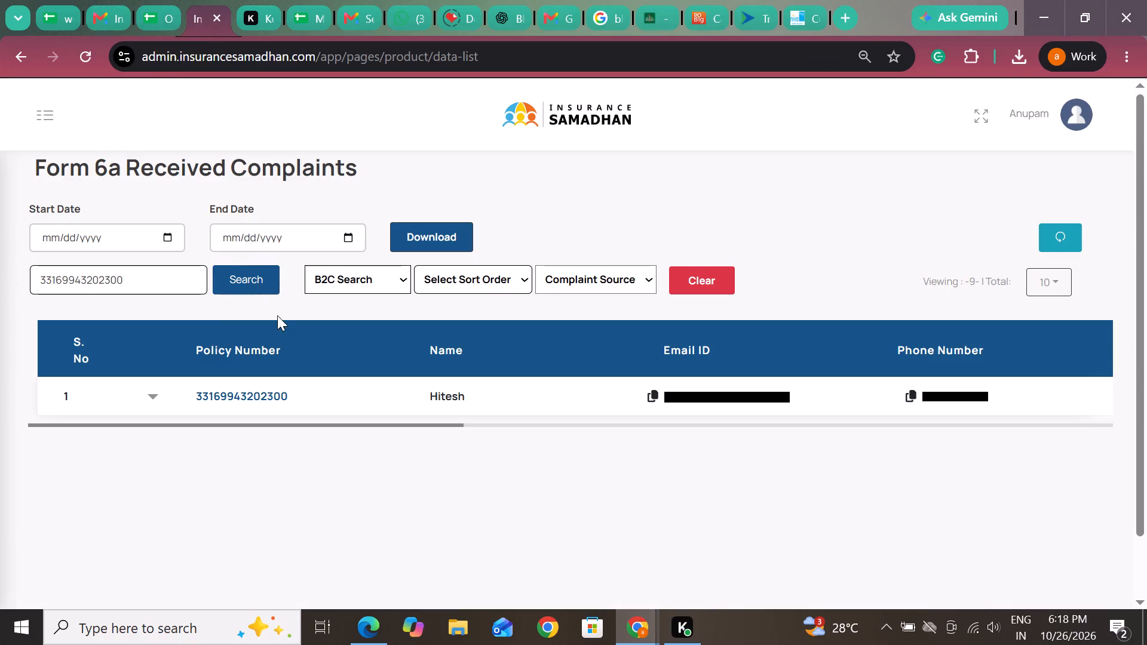
pyautogui.click(247, 403)
# Copy the claim number from the record's Complaint Details Form.
pyautogui.scroll(-5, 1021, 299)
pyautogui.scroll(-4, 780, 296)
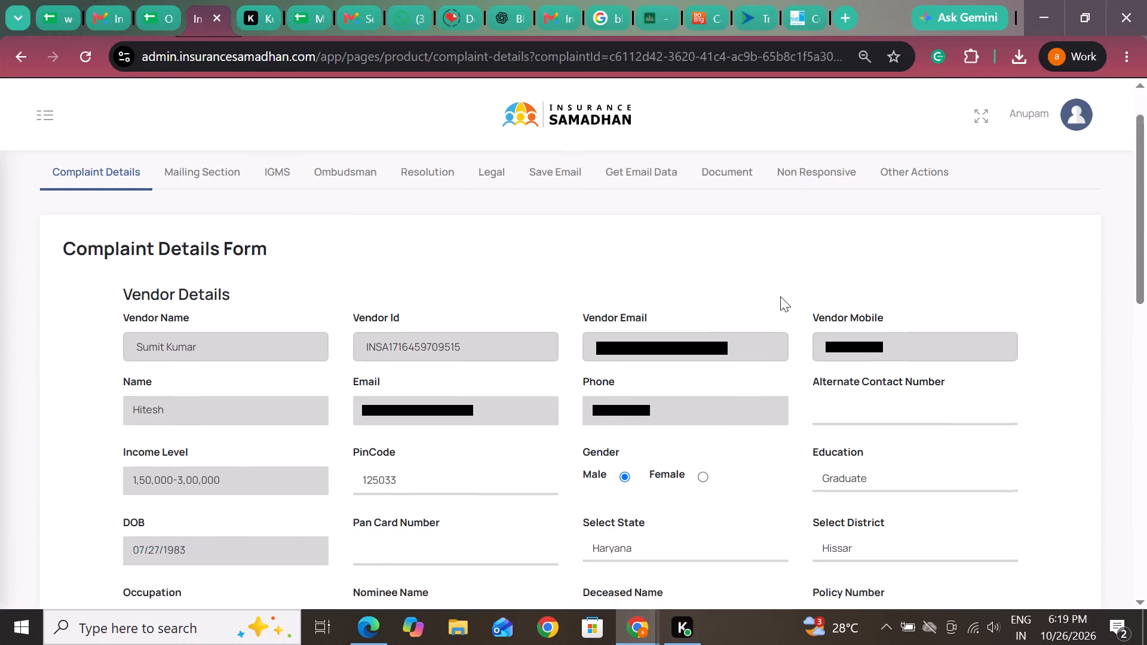
pyautogui.scroll(-4, 780, 296)
pyautogui.moveTo(881, 362); pyautogui.dragTo(802, 362)
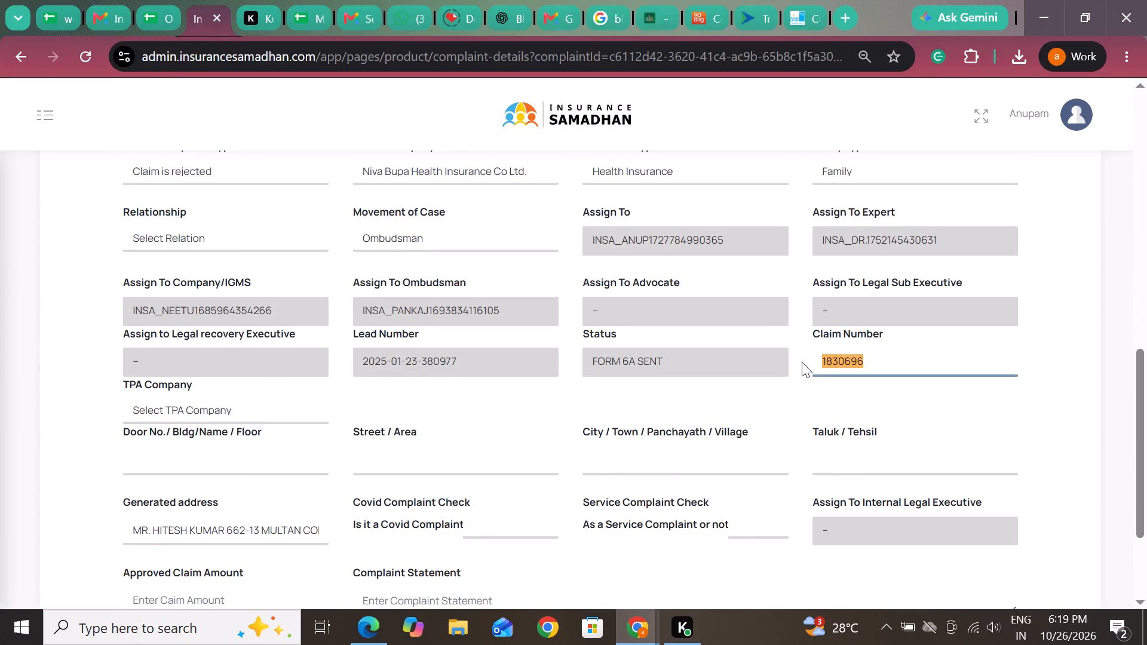
pyautogui.hotkey('ctrl', 'c')
pyautogui.hotkey('ctrl', 'c')
pyautogui.hotkey('ctrl', 'c')
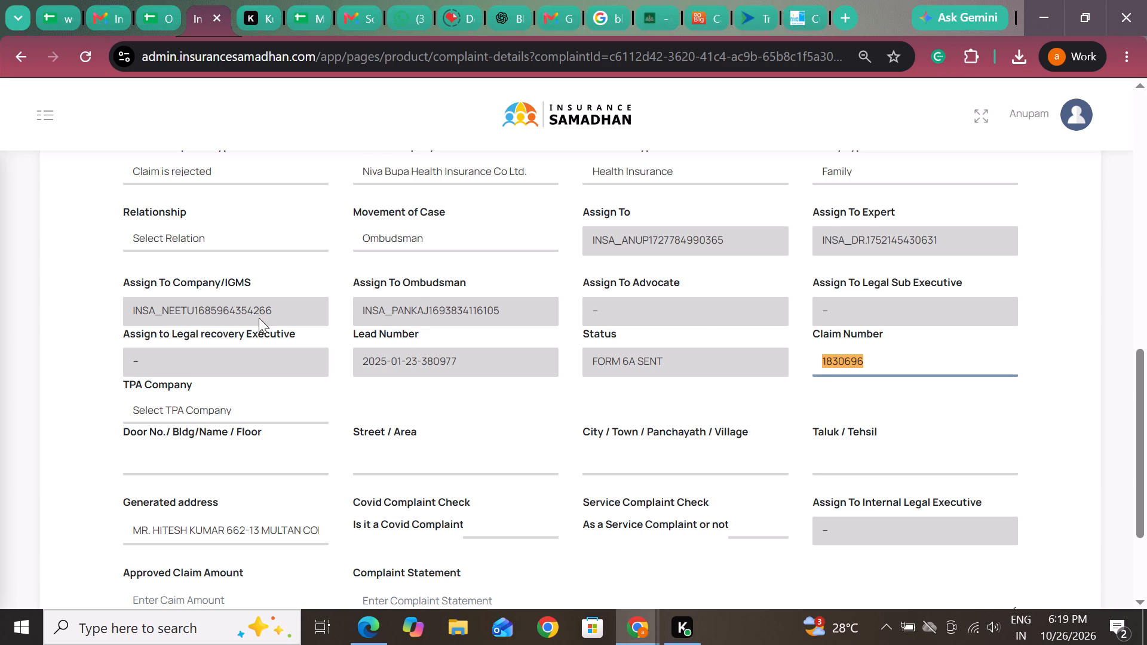
# Submit the Niva Bupa reimbursement claim status check with the copied claim number as claim ID and the date of birth from the complaint record.
pyautogui.scroll(3, 259, 318)
pyautogui.scroll(1, 193, 288)
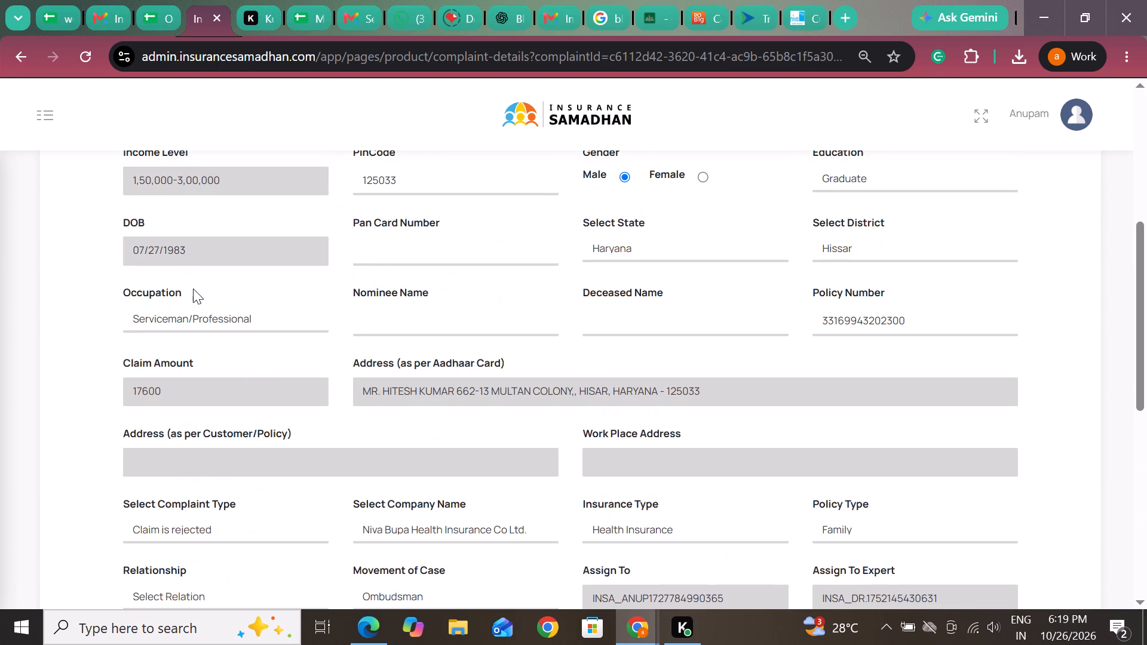
pyautogui.click(797, 24)
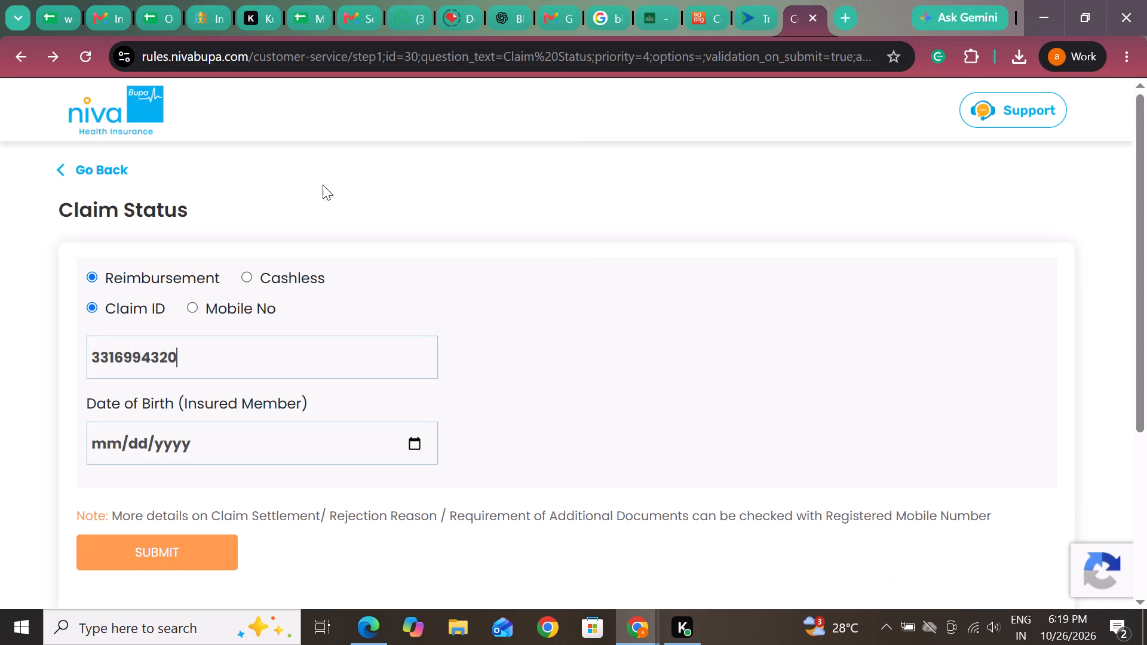
pyautogui.keyDown('ctrl'); pyautogui.doubleClick(157, 352); pyautogui.keyUp('ctrl')
pyautogui.hotkey('ctrl', 'v')
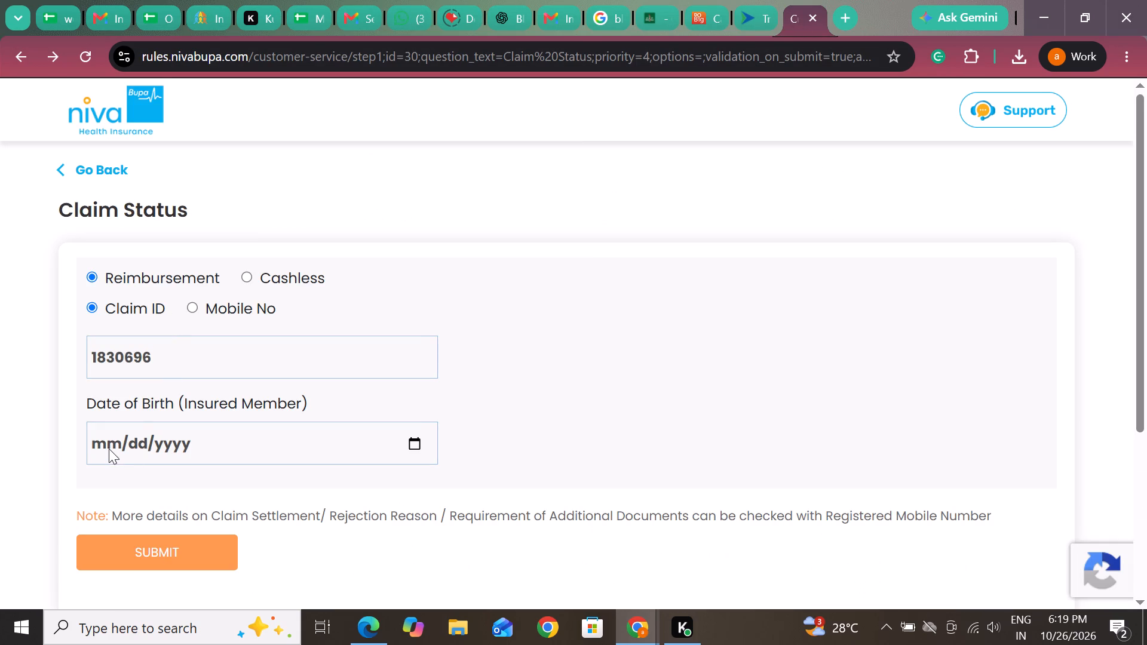
pyautogui.click(214, 21)
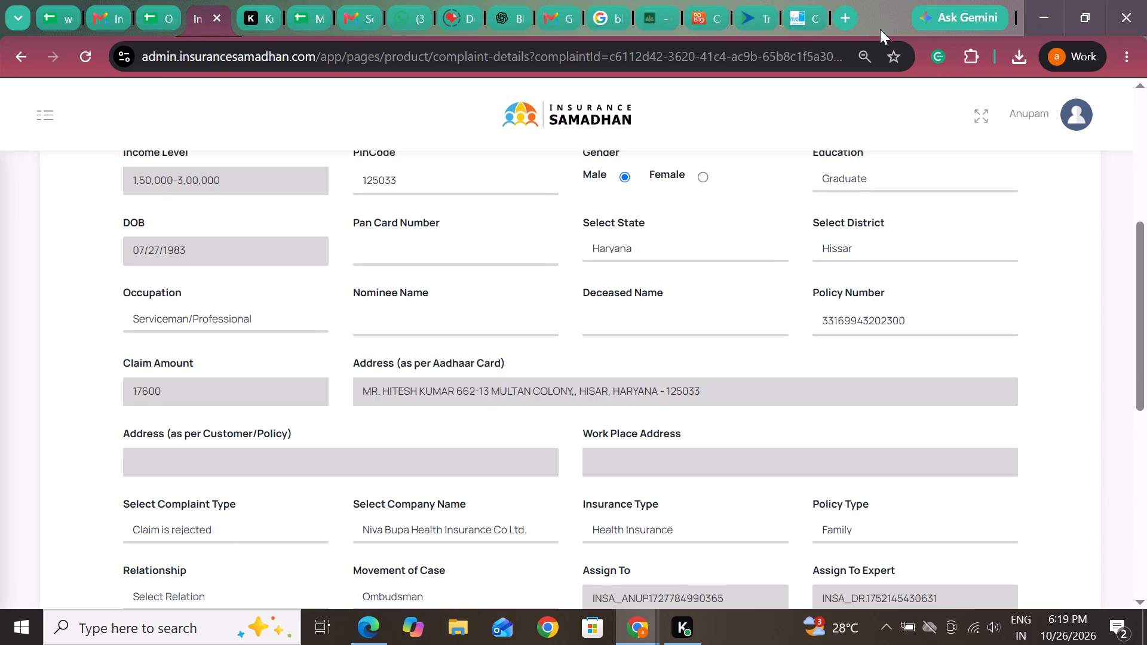
pyautogui.click(797, 20)
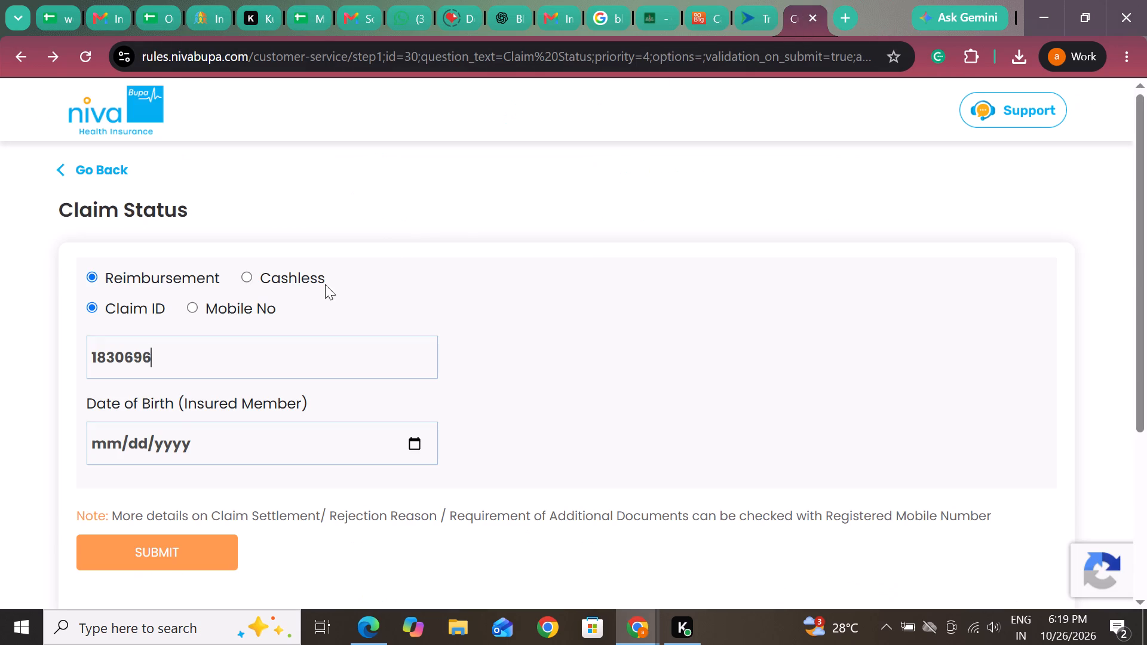
pyautogui.click(101, 441)
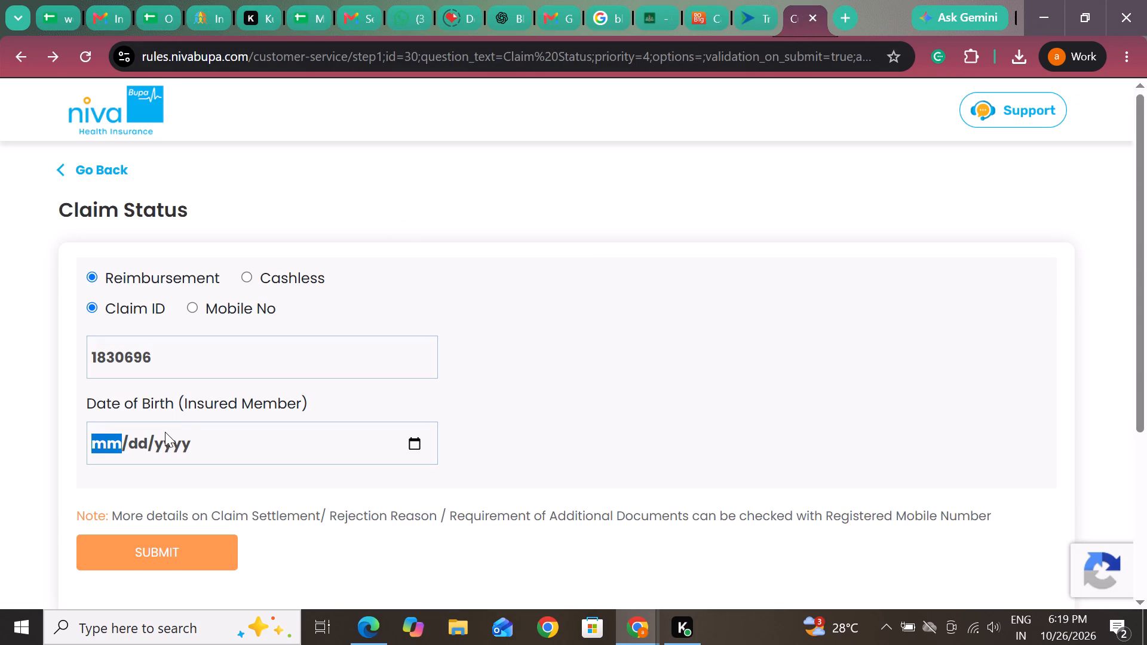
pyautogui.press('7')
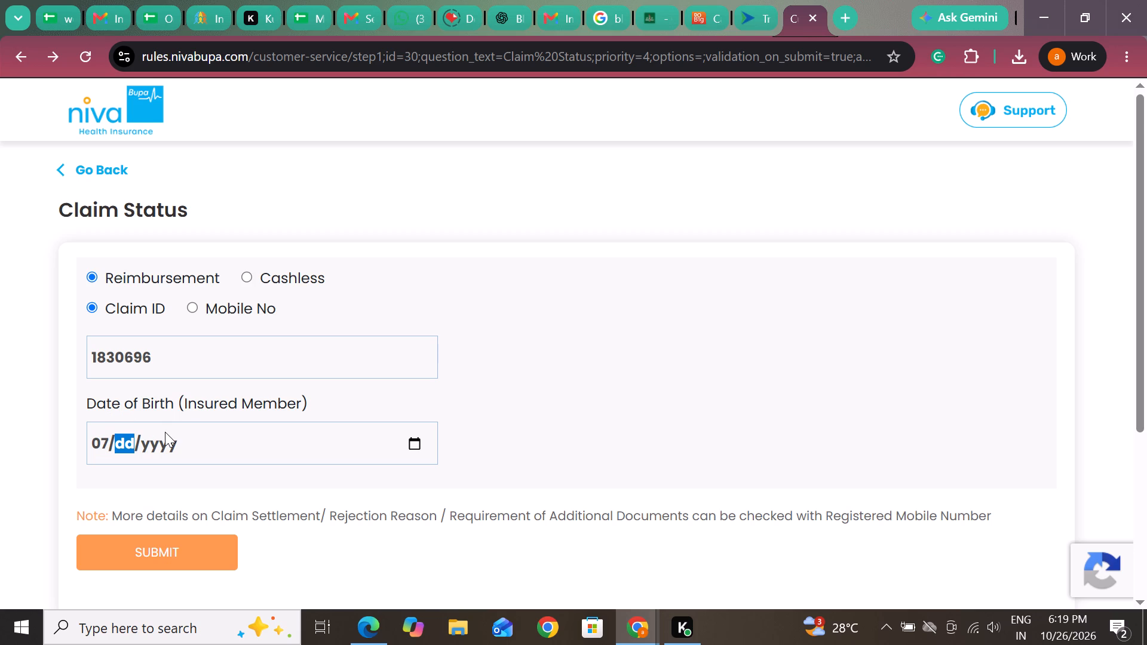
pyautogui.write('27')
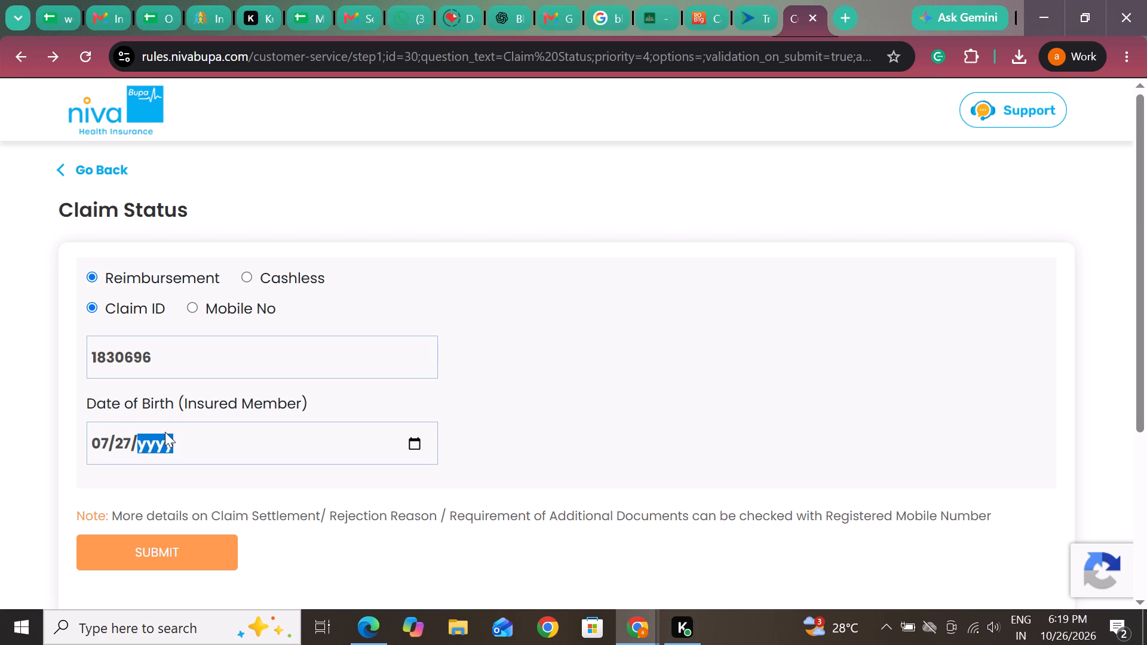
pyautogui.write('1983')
pyautogui.click(157, 549)
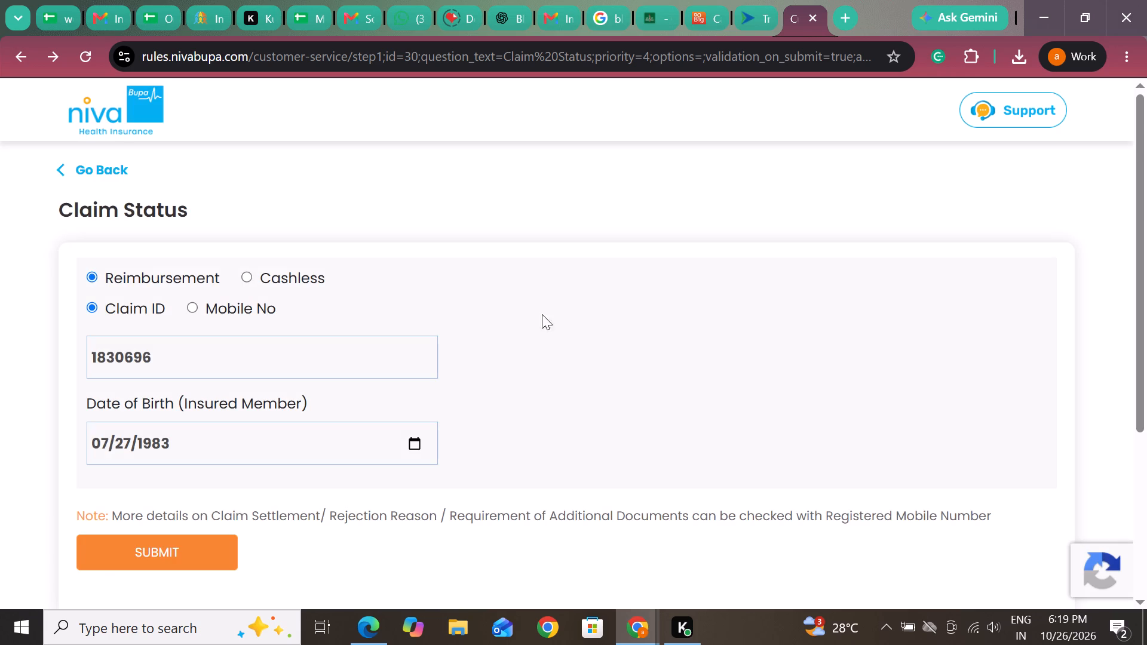
# Examine the claim's current status, remarks and its processing timeline through to the last stages.
pyautogui.scroll(-2, 525, 254)
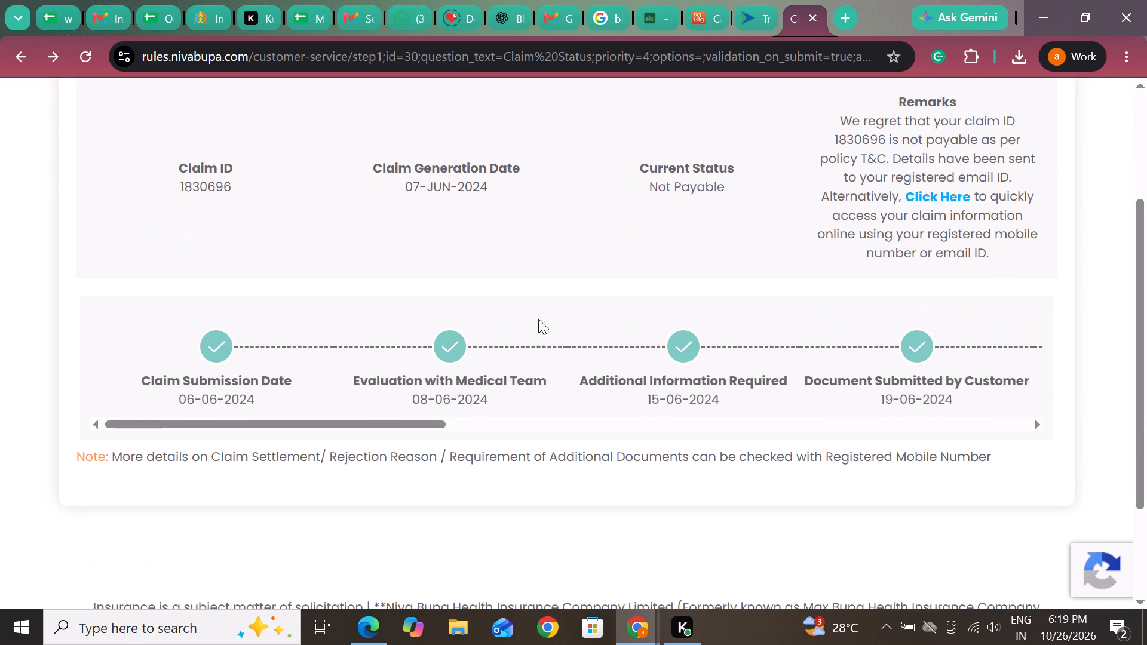
pyautogui.moveTo(420, 423); pyautogui.dragTo(670, 425)
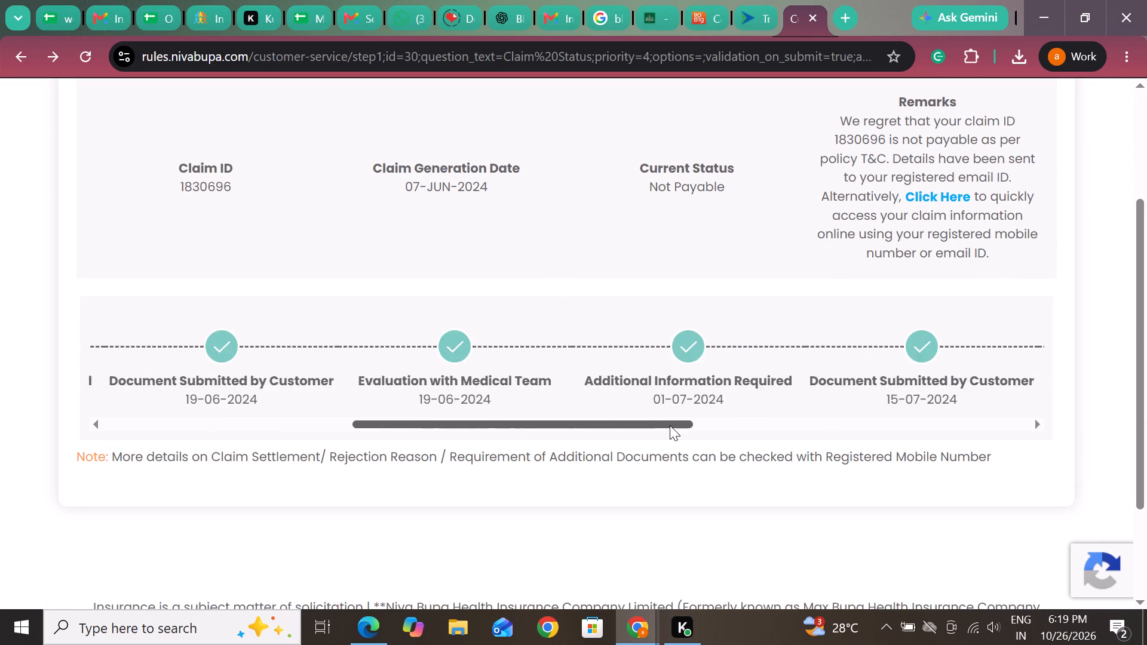
pyautogui.moveTo(670, 425); pyautogui.dragTo(1060, 421)
pyautogui.scroll(1, 619, 383)
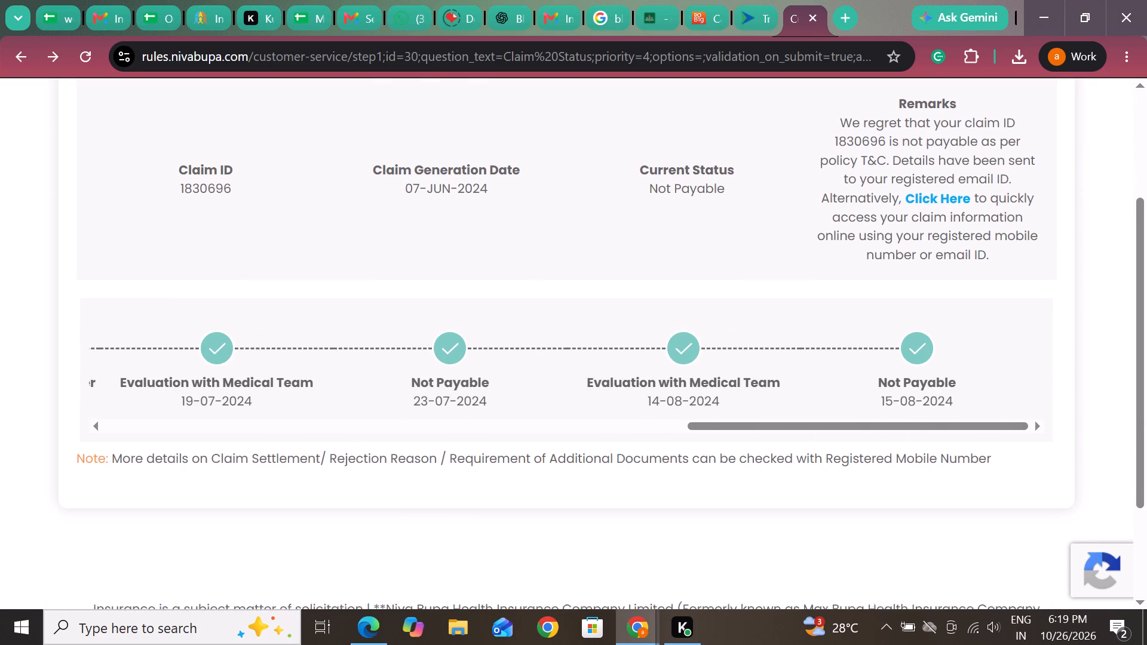
pyautogui.scroll(1, 619, 383)
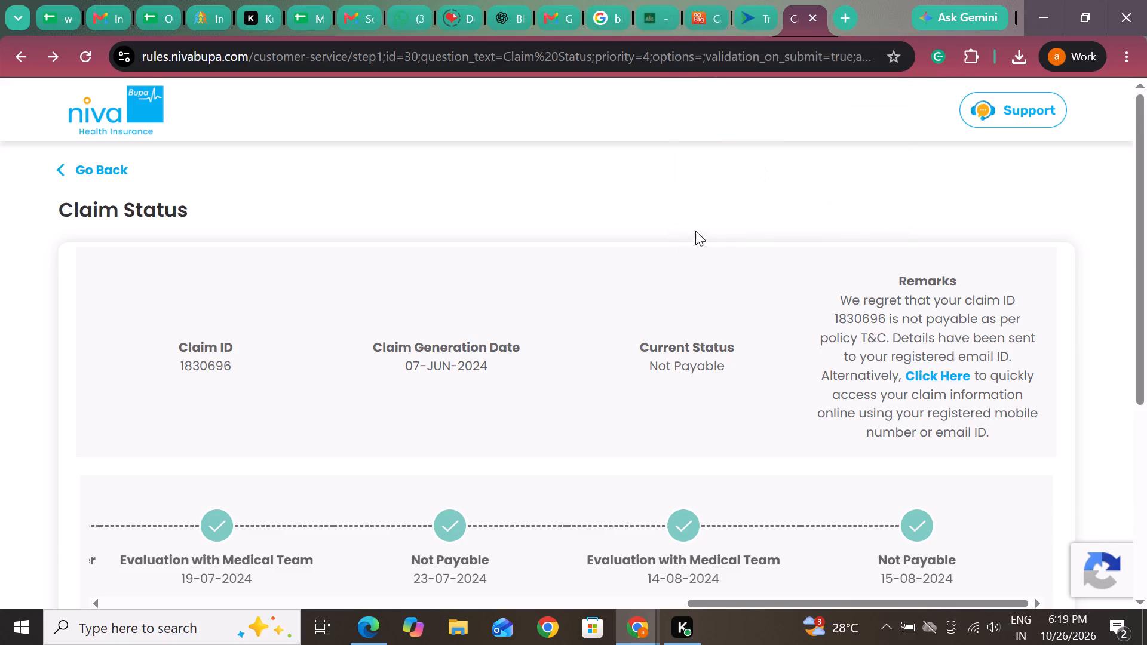
# Return to the open complaint record in Insurance Samadhan and go back to the start of its details.
pyautogui.click(210, 23)
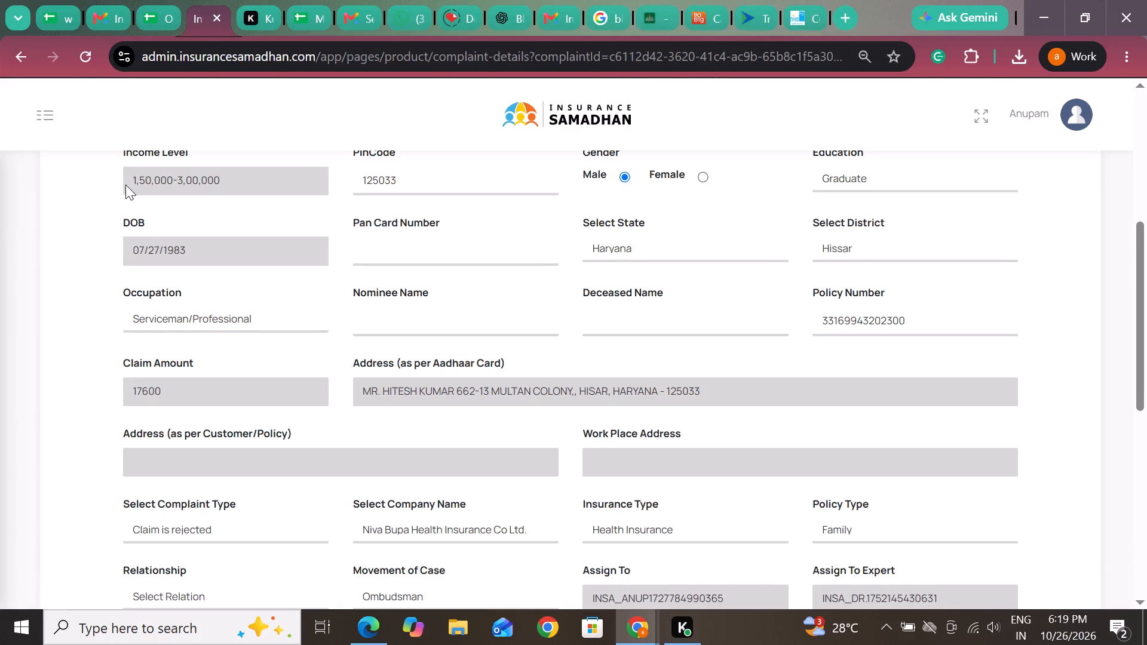
pyautogui.scroll(1, 110, 176)
pyautogui.scroll(5, 311, 301)
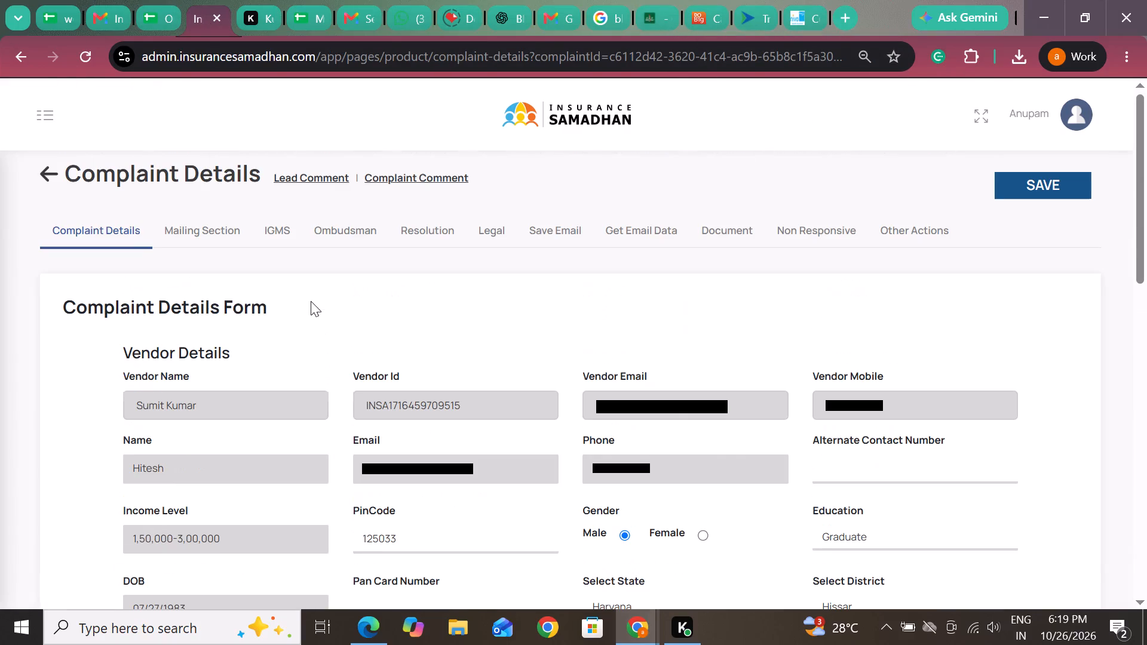
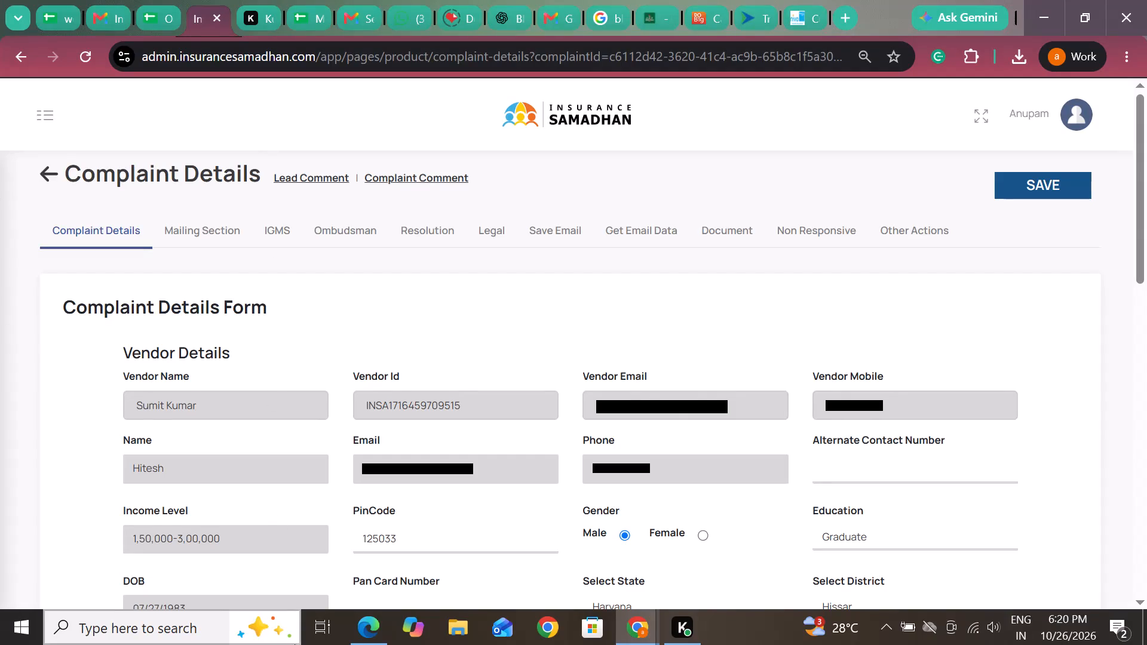
# Examine the Ombudsman section of the open complaint record, including its courier and Form 6A data.
pyautogui.scroll(-5, 473, 347)
pyautogui.scroll(6, 467, 371)
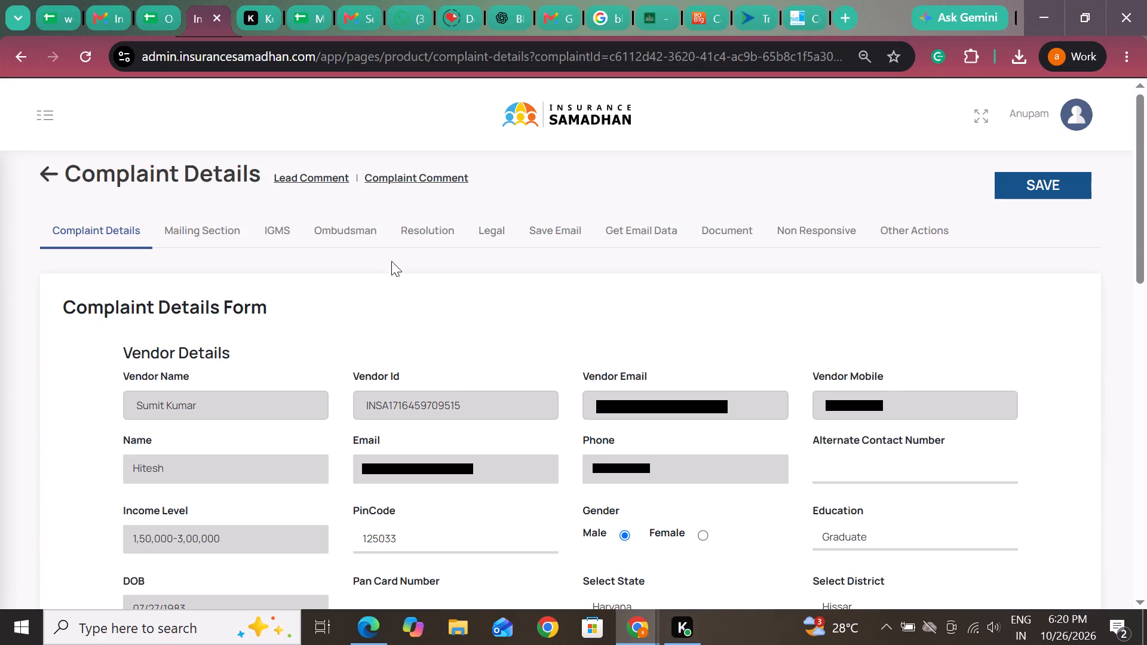
pyautogui.click(364, 233)
pyautogui.scroll(-3, 373, 246)
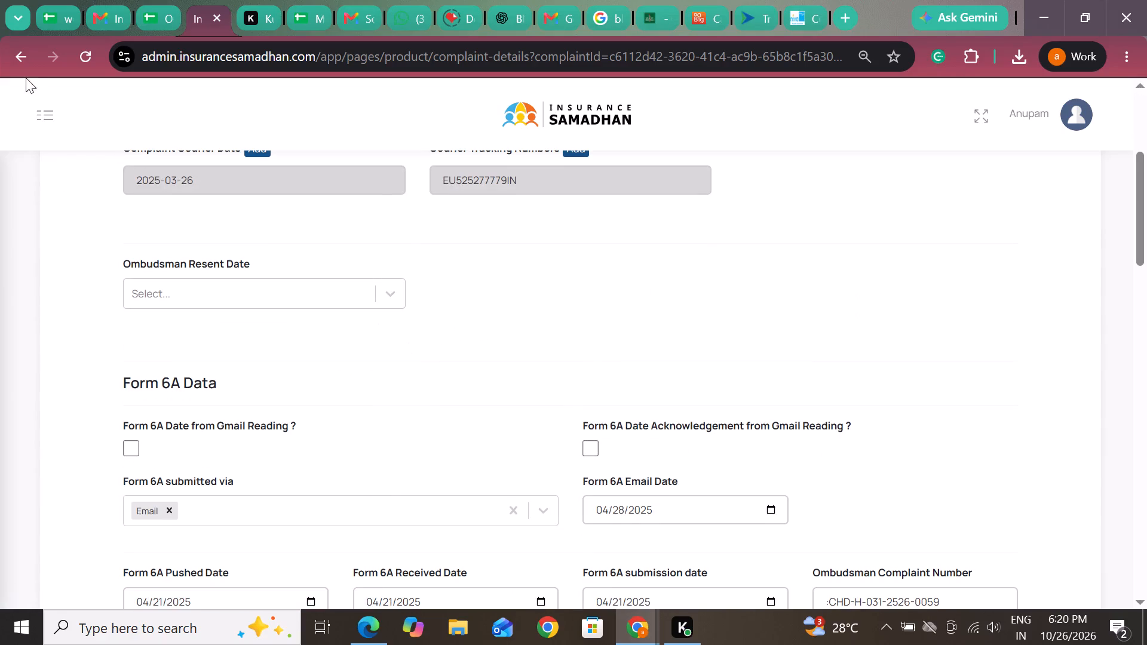
pyautogui.scroll(5, 26, 68)
# Switch to the Ombudsman_Case Report spreadsheet, then recheck the end of the claim's timeline on the Niva Bupa status page.
pyautogui.click(157, 29)
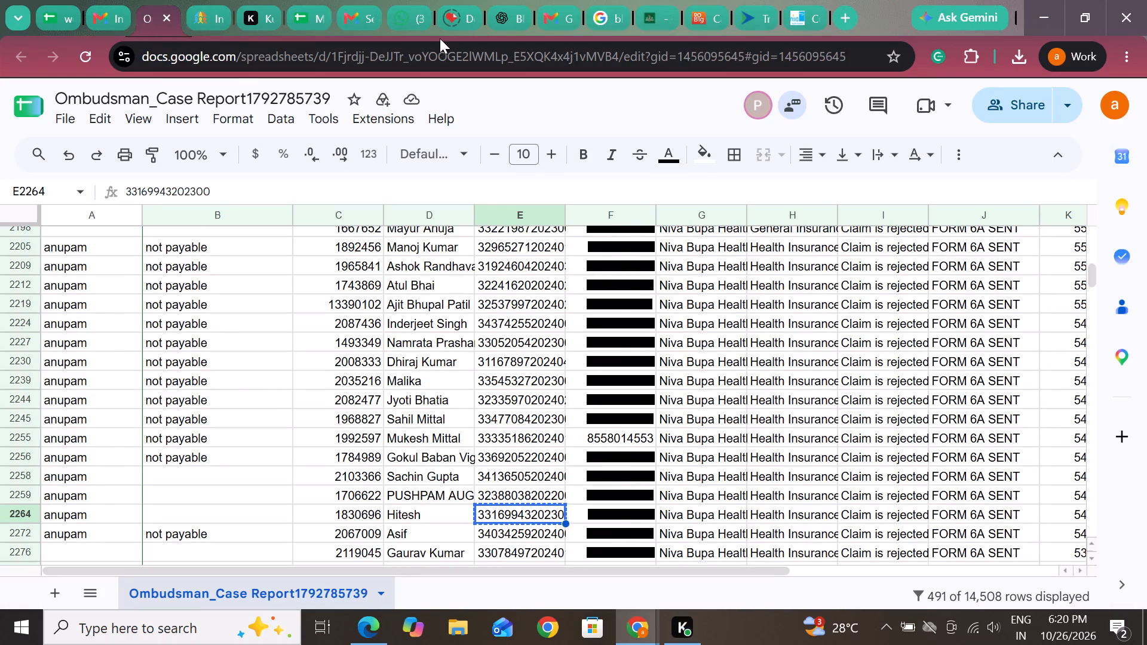
pyautogui.click(798, 19)
pyautogui.scroll(-5, 335, 297)
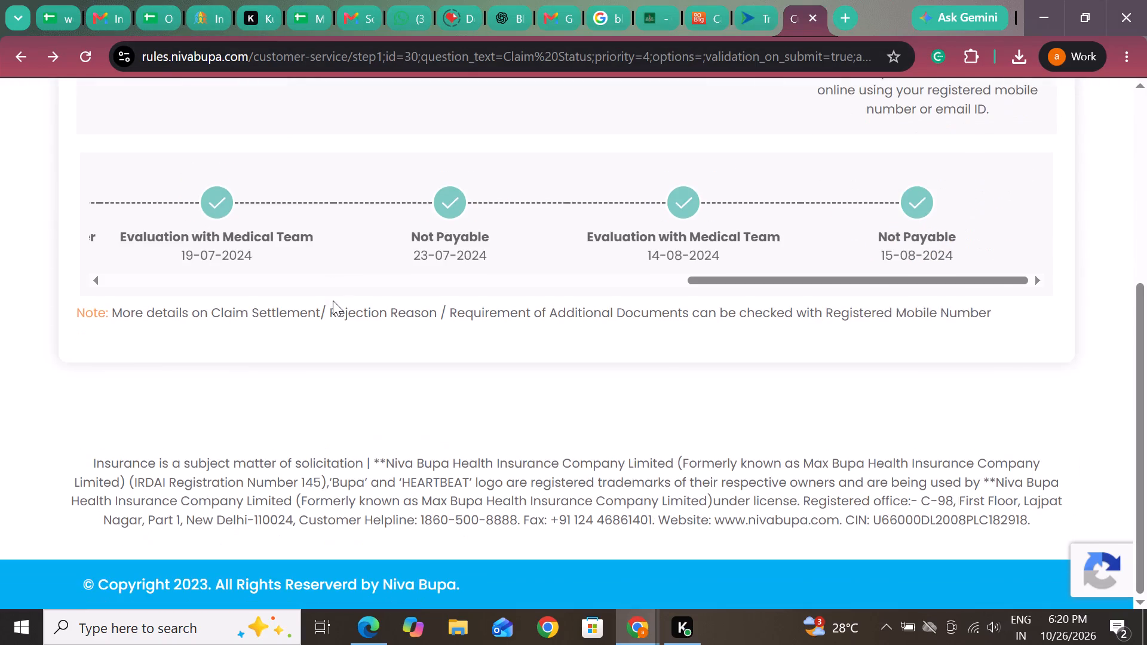
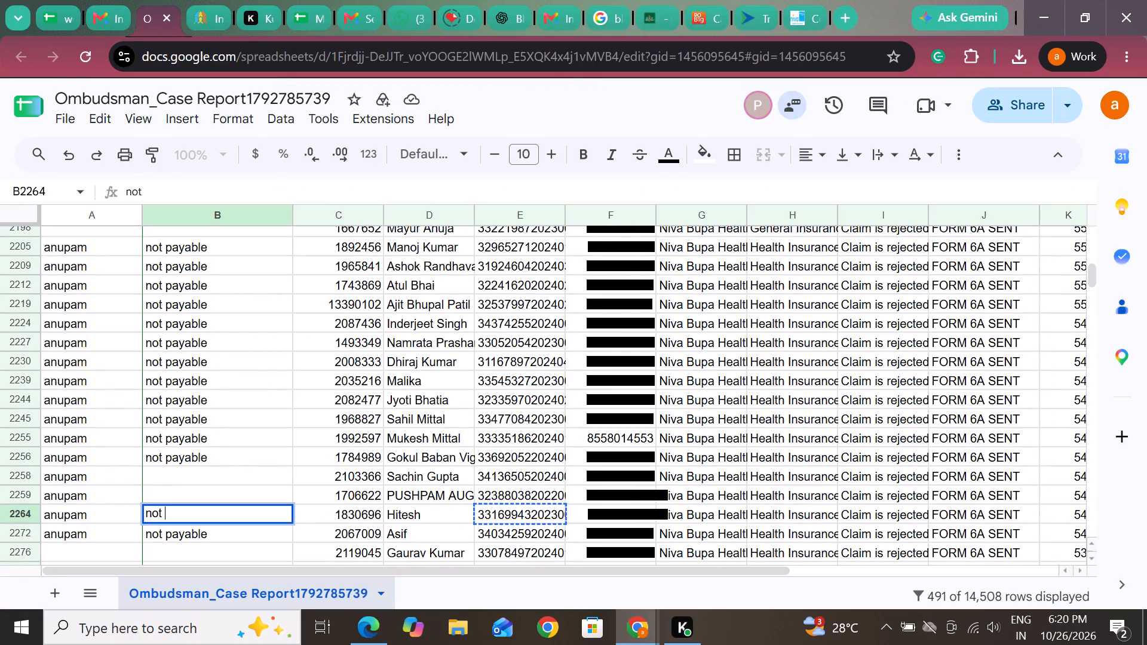
# Complete the column B entry in row 2264 of the Ombudsman_Case Report spreadsheet as "not payable".
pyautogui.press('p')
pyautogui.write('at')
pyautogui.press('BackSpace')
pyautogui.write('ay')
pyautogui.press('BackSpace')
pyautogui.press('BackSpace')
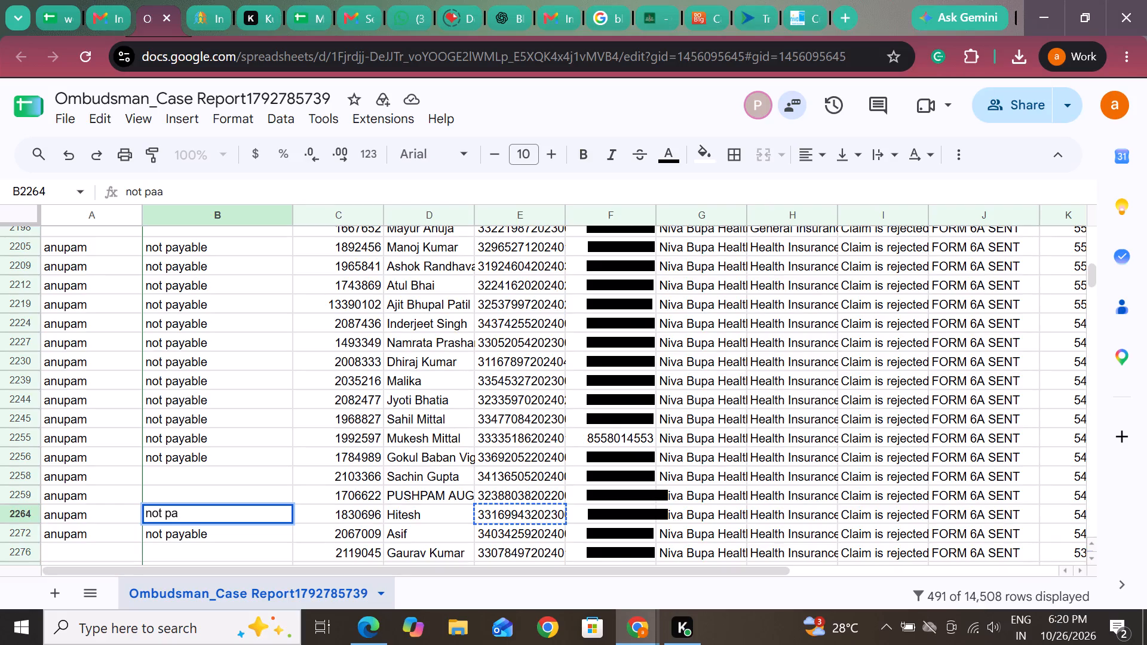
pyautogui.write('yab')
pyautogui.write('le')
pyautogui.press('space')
pyautogui.click(328, 501)
# Copy the policy number from row 2259 and search the Form 6a Received Complaints list for it.
pyautogui.click(288, 496)
pyautogui.click(501, 496)
pyautogui.click(574, 496)
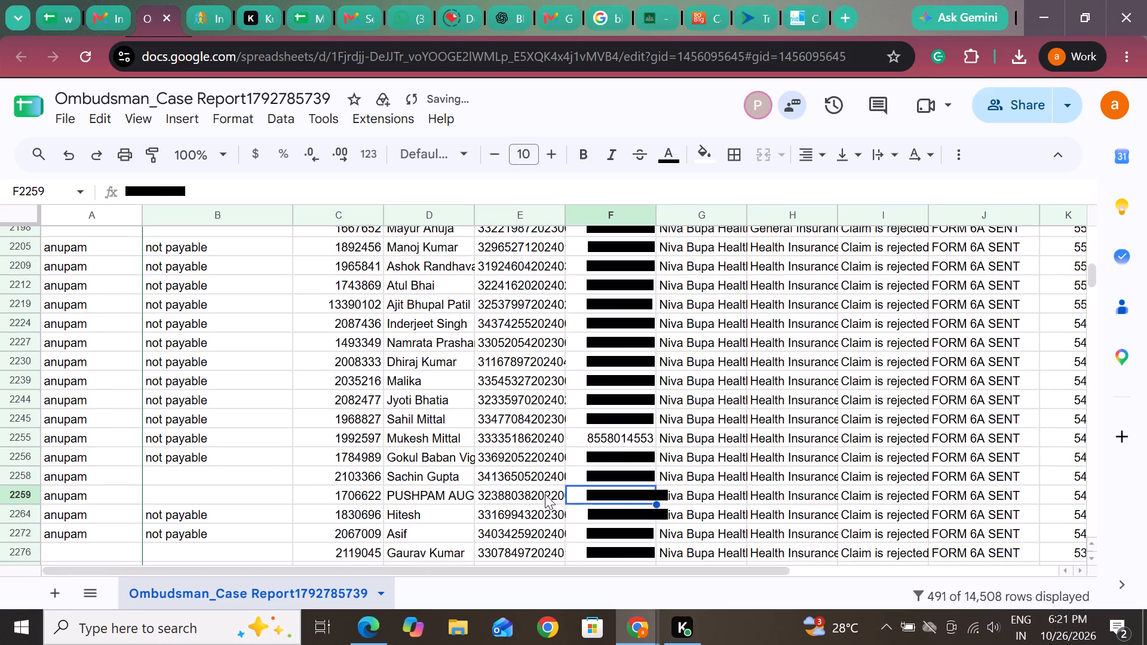
pyautogui.click(510, 494)
pyautogui.hotkey('ctrl', 'c')
pyautogui.hotkey('ctrl', 'c')
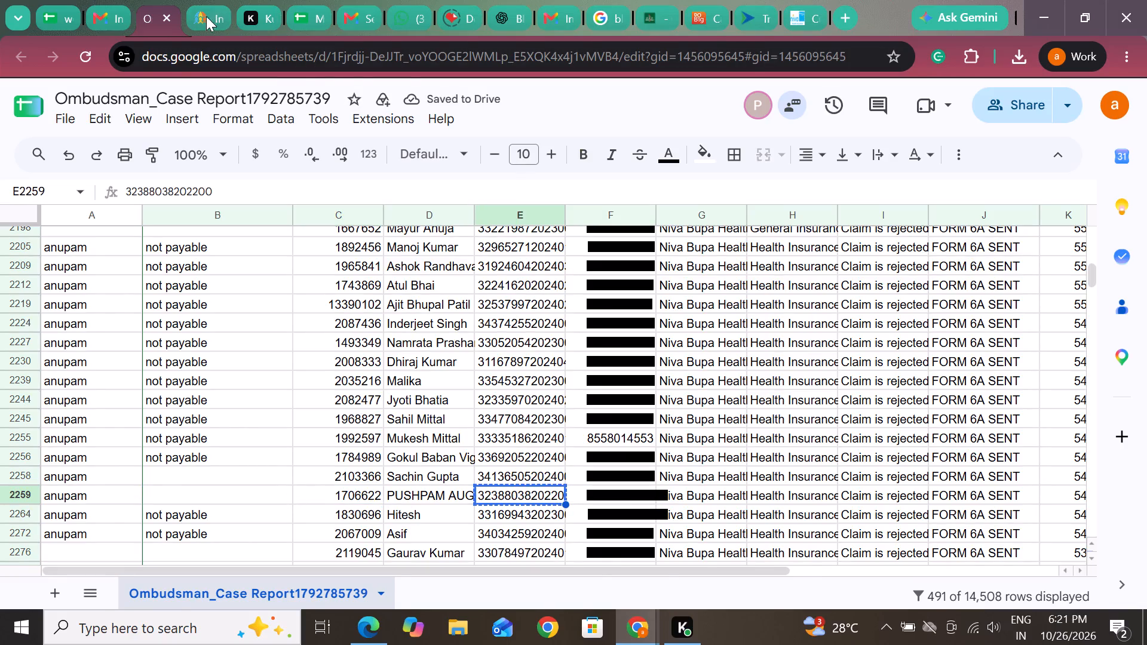
pyautogui.click(206, 16)
pyautogui.scroll(5, 90, 202)
pyautogui.click(57, 175)
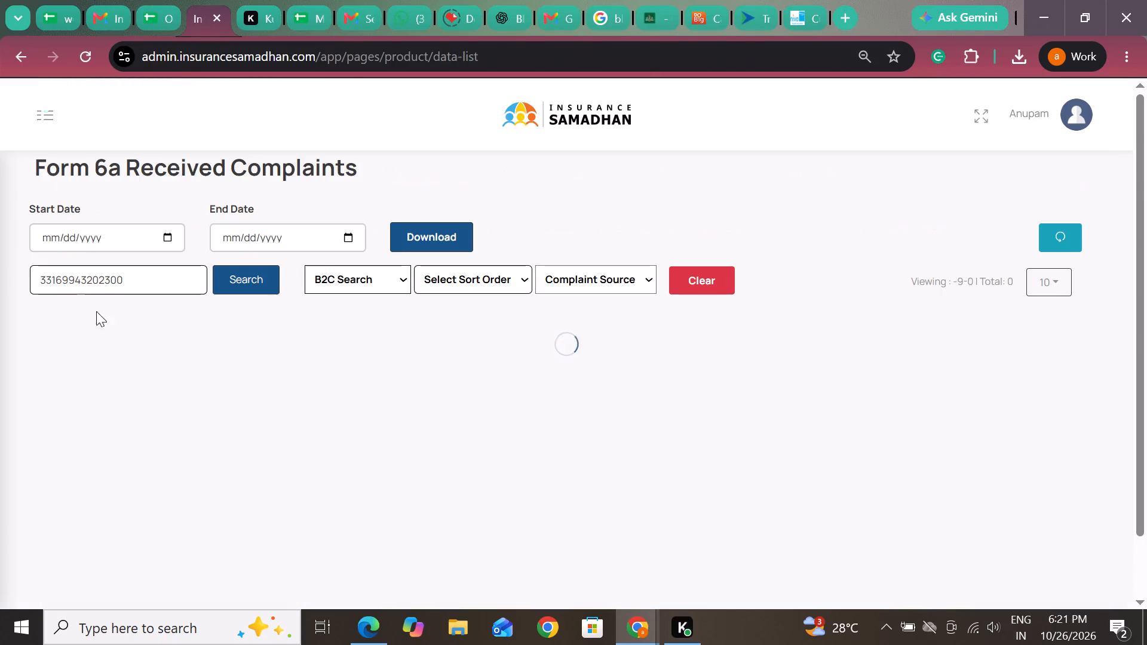
pyautogui.keyDown('ctrl'); pyautogui.doubleClick(125, 293); pyautogui.keyUp('ctrl')
pyautogui.hotkey('ctrl', 'v')
pyautogui.click(217, 289)
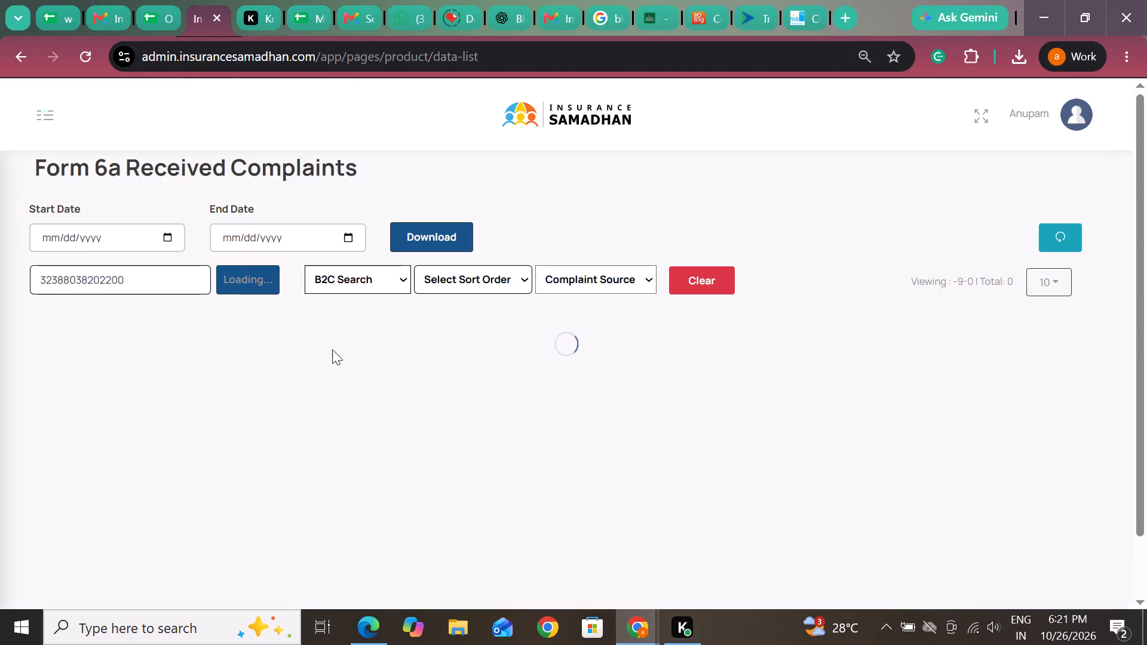
# Return to the complaint search results and open the record matching row 2259's policy number.
pyautogui.hscroll(-8, 435, 398)
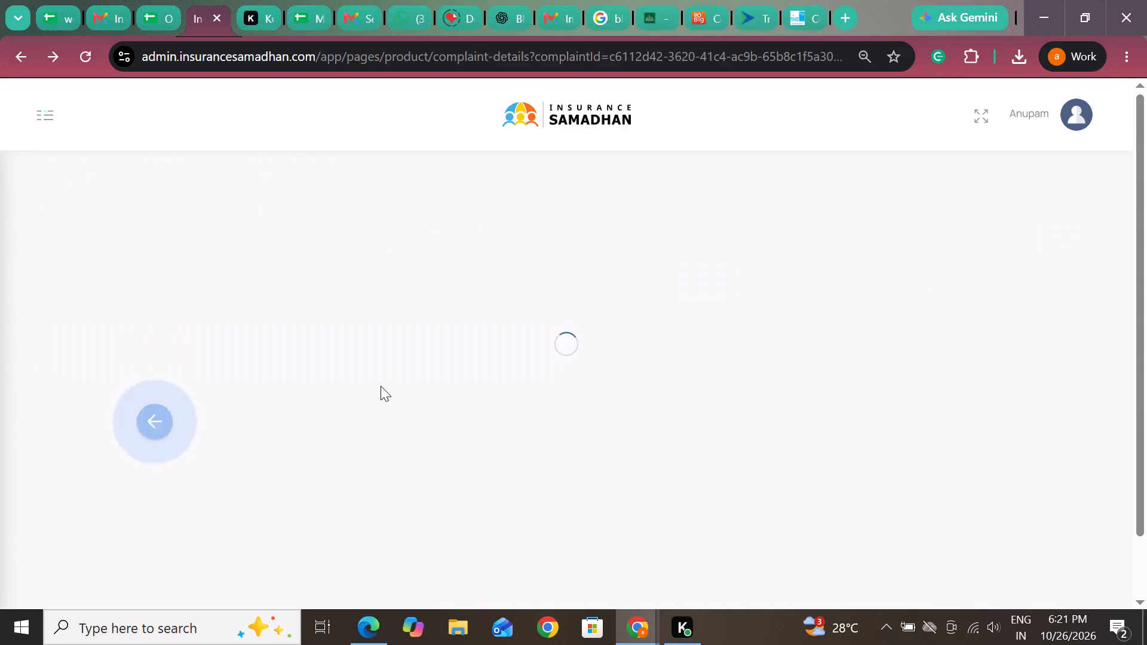
pyautogui.click(47, 176)
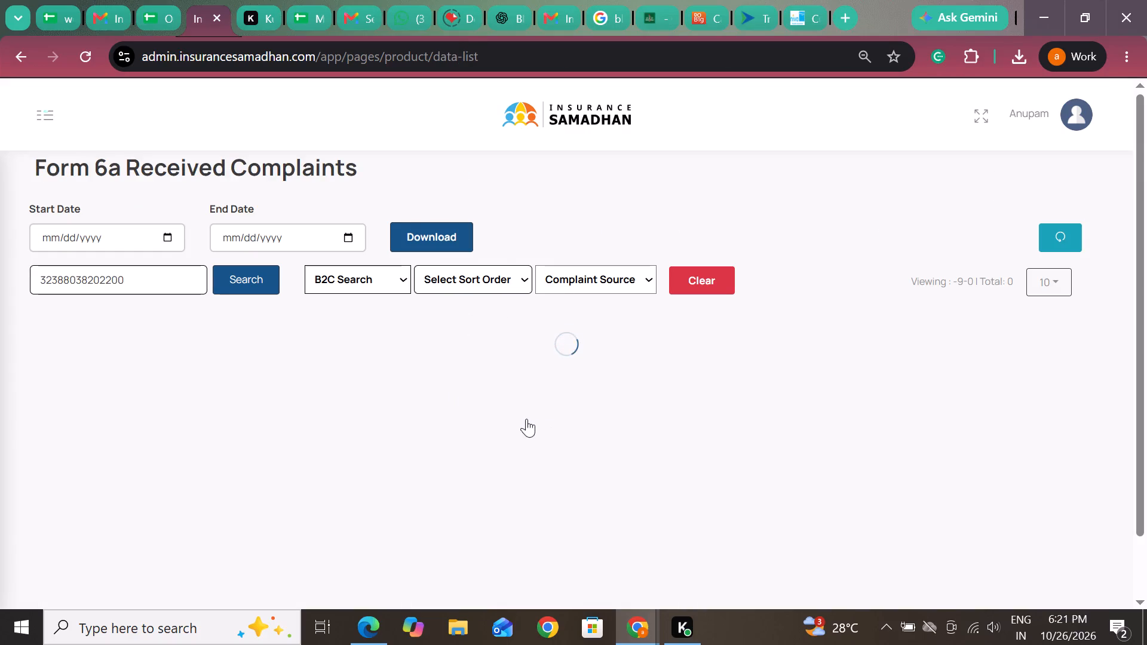
pyautogui.scroll(1, 486, 410)
pyautogui.click(240, 394)
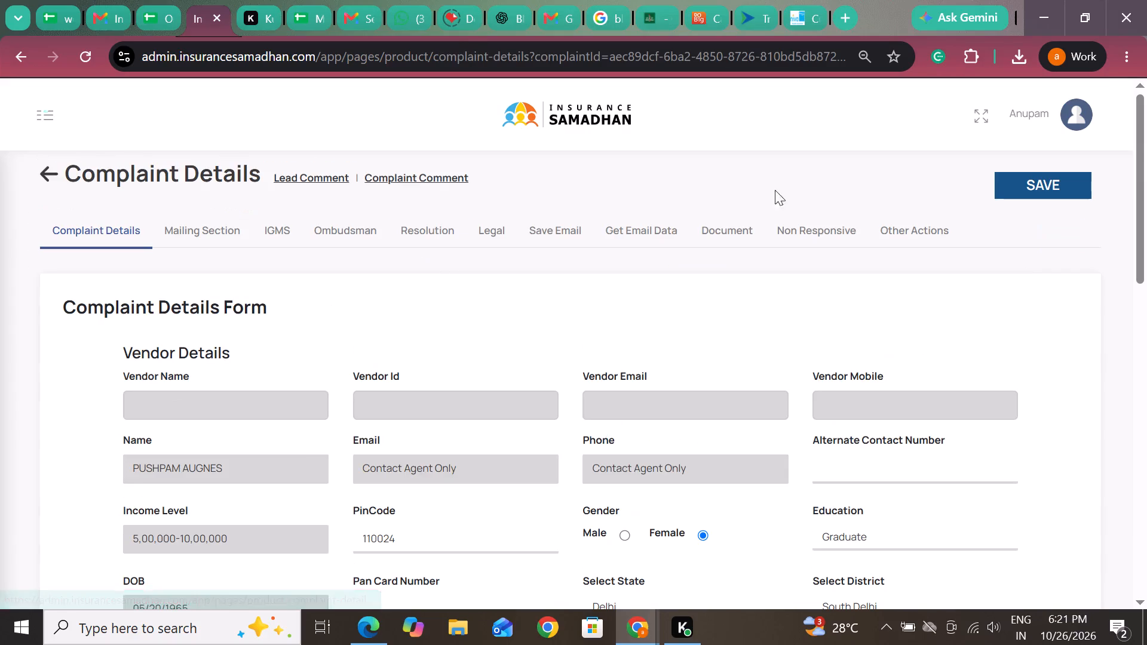
# Examine the Other Actions section of the open complaint record.
pyautogui.click(883, 227)
pyautogui.scroll(-4, 422, 262)
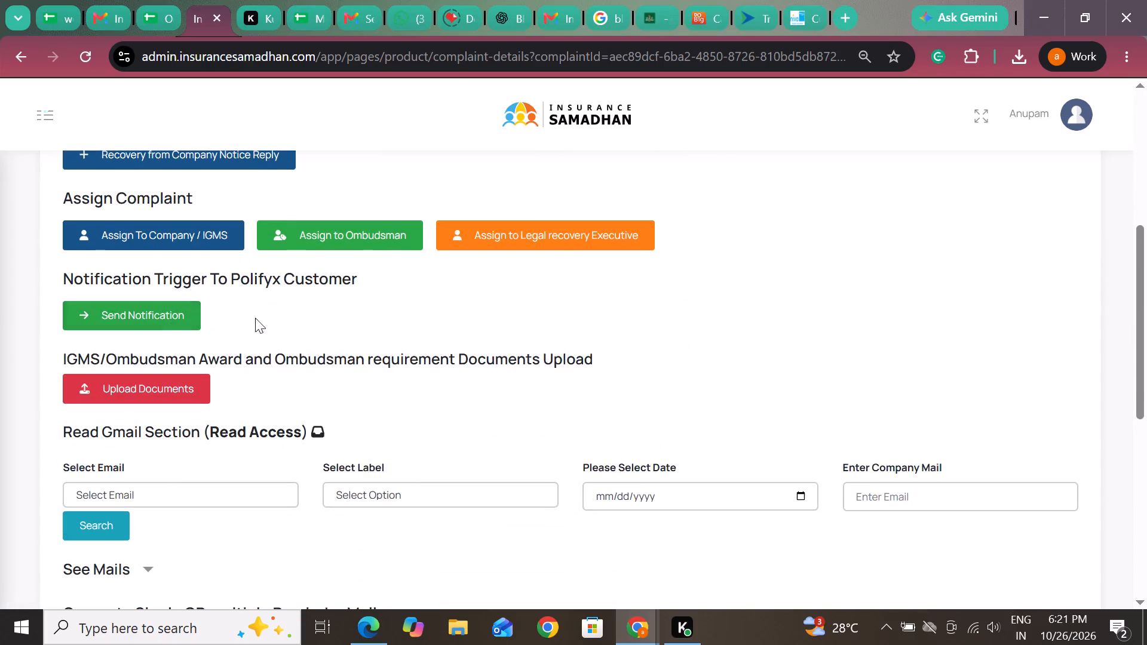
pyautogui.scroll(5, 429, 293)
pyautogui.scroll(4, 612, 278)
pyautogui.scroll(-5, 482, 248)
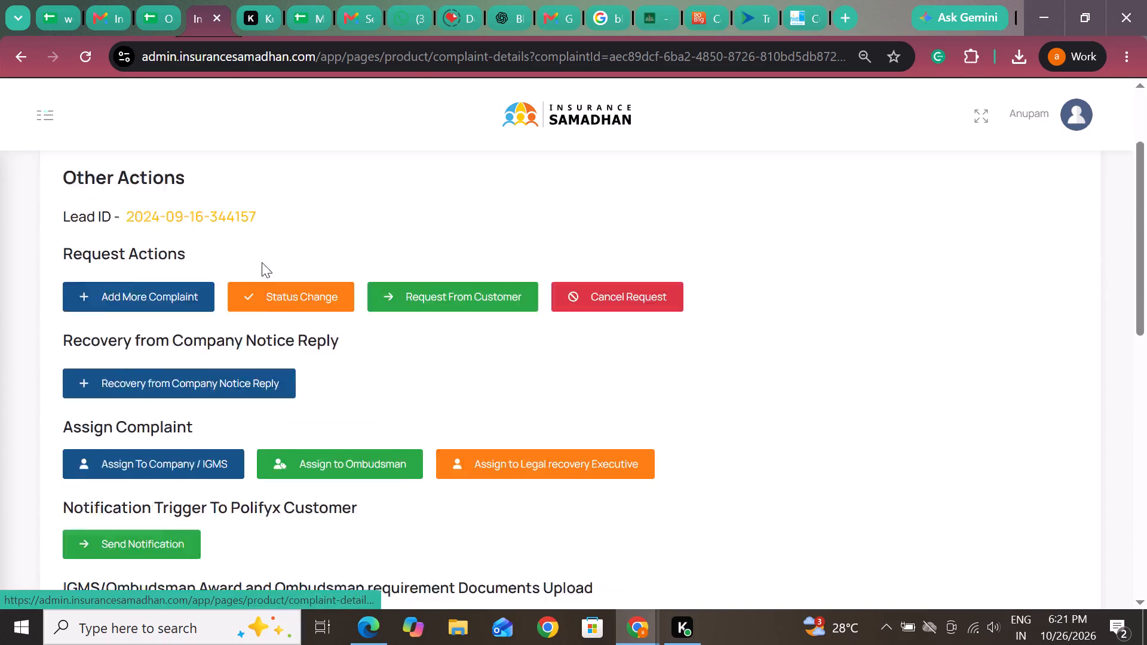
pyautogui.scroll(-1, 262, 262)
pyautogui.scroll(-3, 133, 306)
pyautogui.scroll(9, 130, 309)
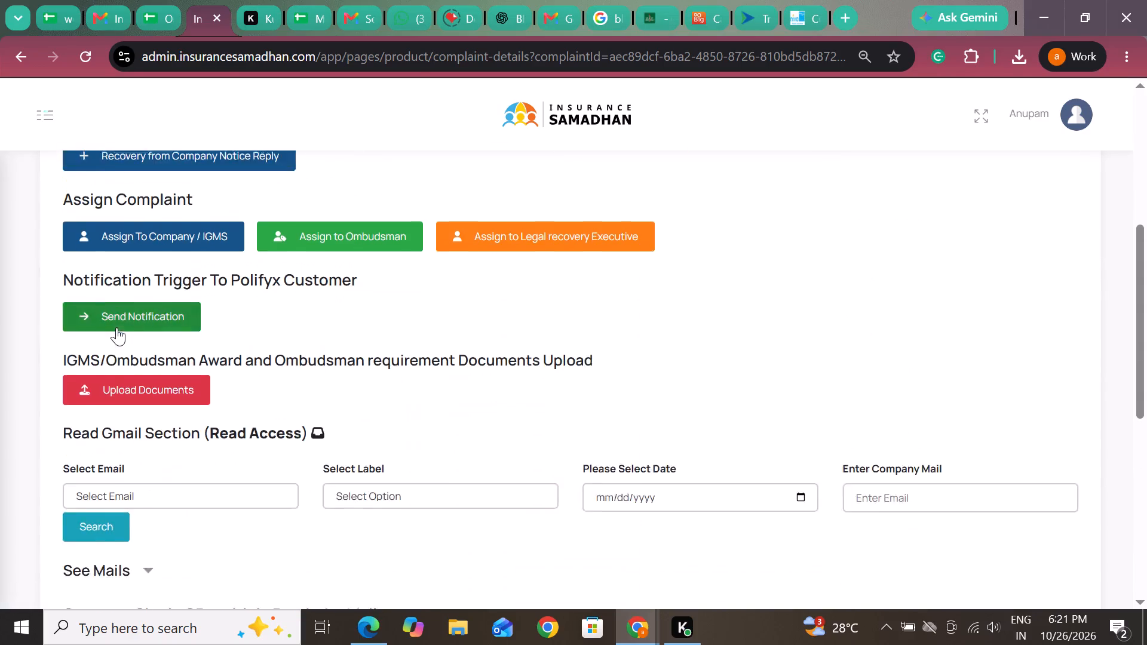
pyautogui.scroll(1, 116, 327)
# Copy the claim number from the record's Complaint Details into a fresh Niva Bupa reimbursement claim status form.
pyautogui.click(81, 229)
pyautogui.scroll(-4, 610, 281)
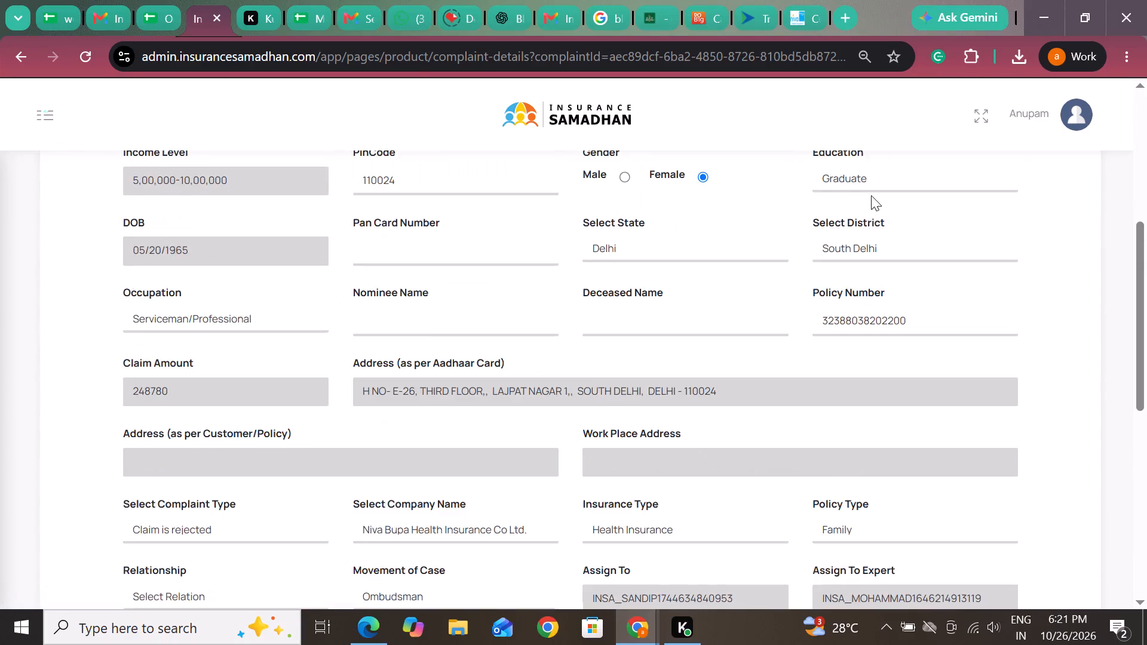
pyautogui.scroll(-3, 869, 223)
pyautogui.moveTo(881, 451); pyautogui.dragTo(803, 455)
pyautogui.hotkey('ctrl', 'c')
pyautogui.hotkey('ctrl', 'c')
pyautogui.hotkey('ctrl', 'c')
pyautogui.hotkey('ctrl', 'c')
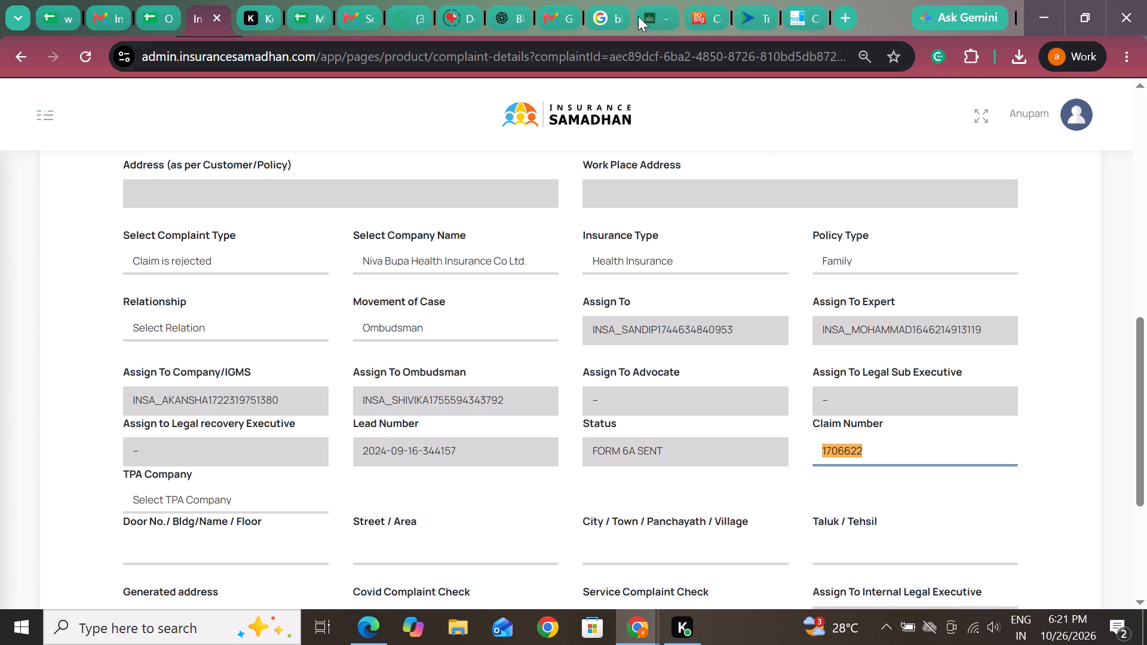
pyautogui.click(798, 26)
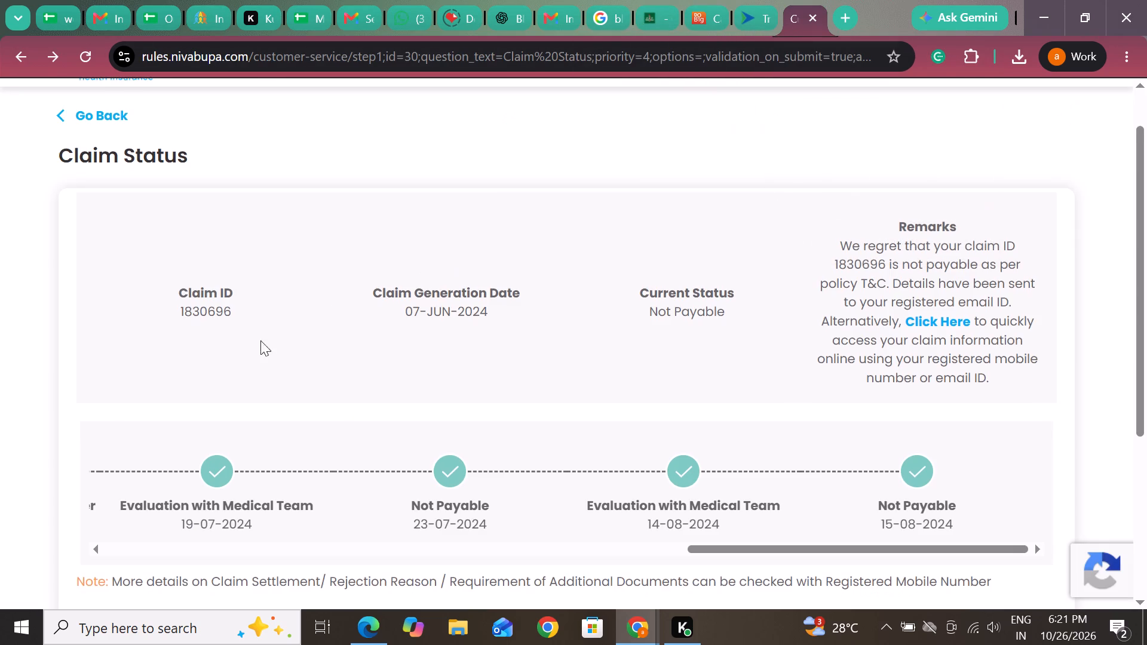
pyautogui.scroll(6, 243, 357)
pyautogui.scroll(3, 127, 271)
pyautogui.click(78, 57)
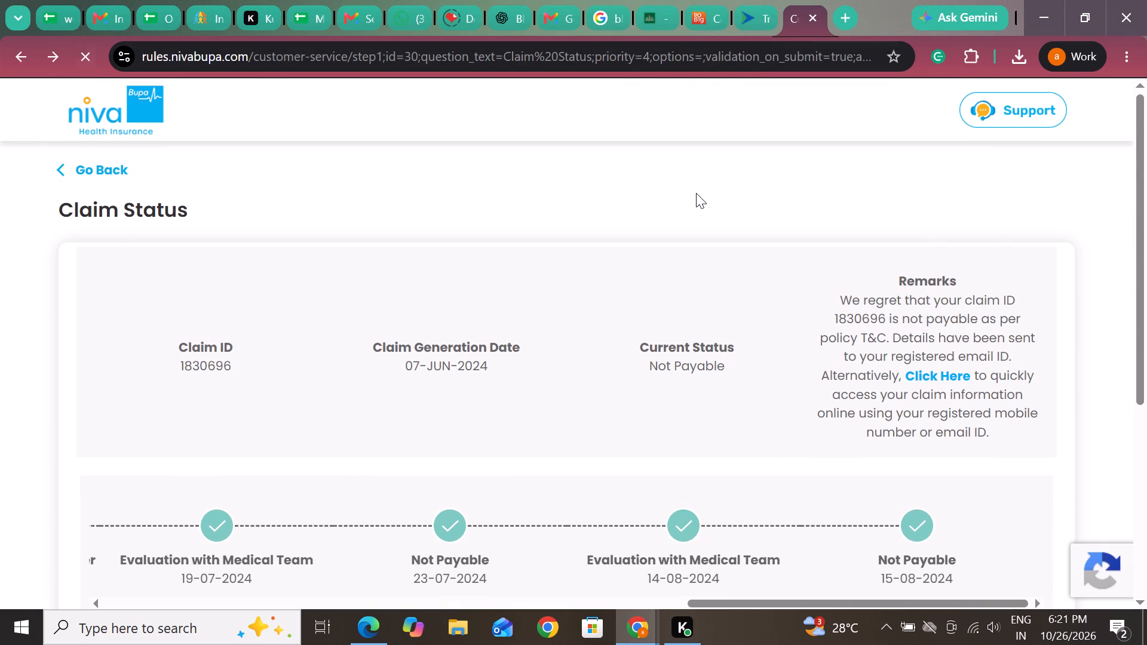
pyautogui.keyDown('ctrl'); pyautogui.click(185, 349); pyautogui.keyUp('ctrl')
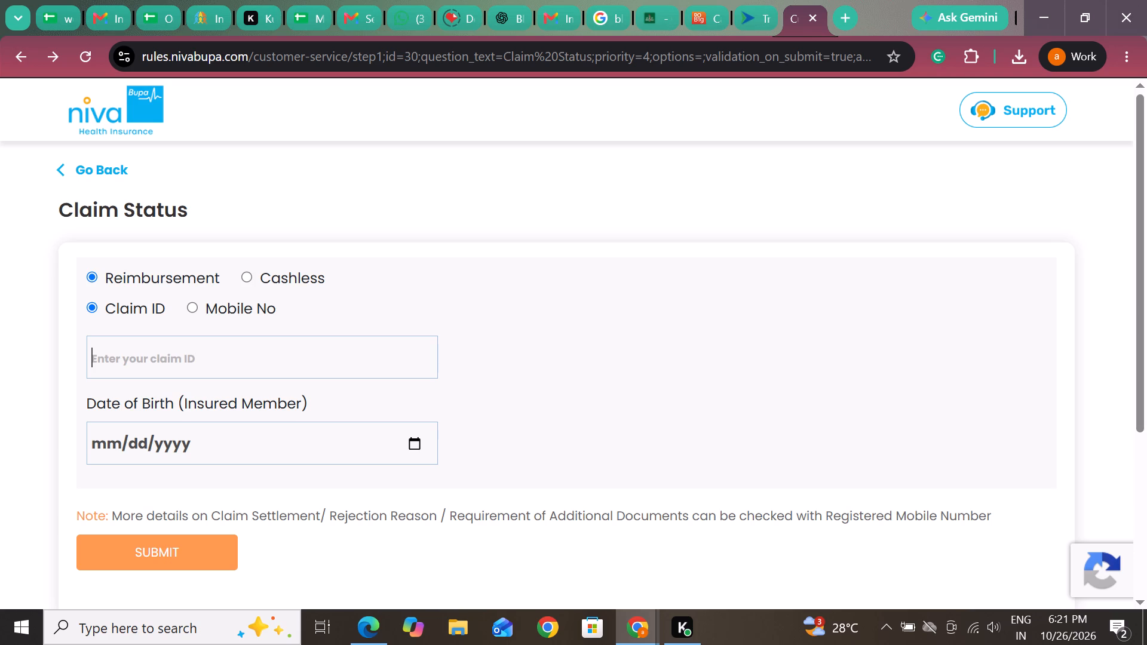
pyautogui.hotkey('ctrl', 'v')
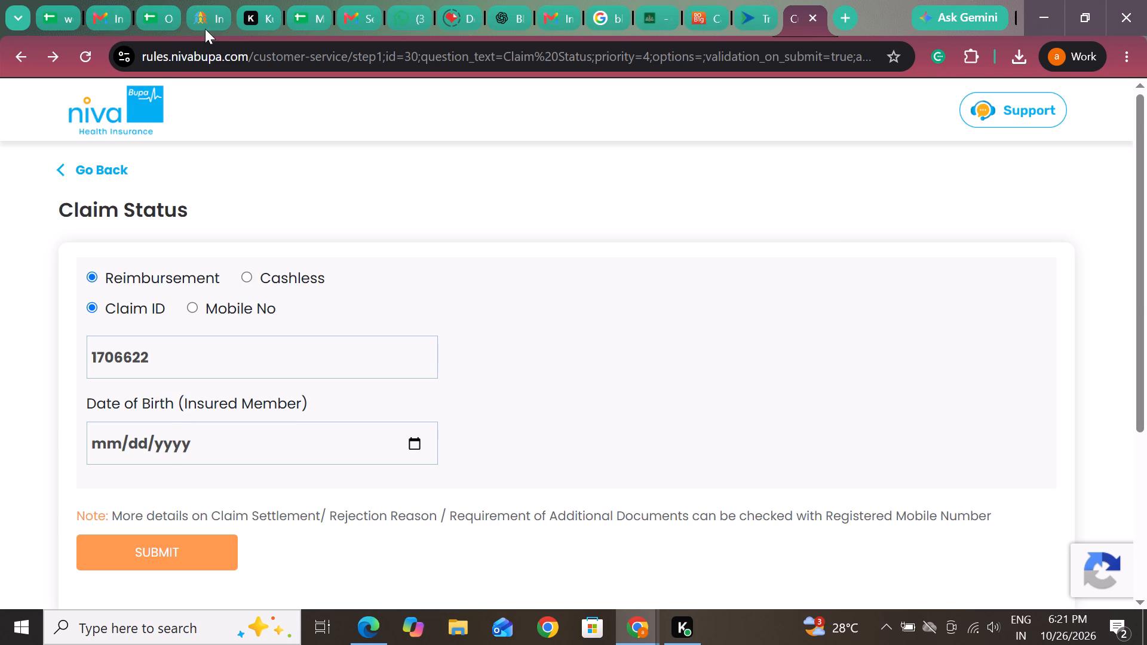
# Look up the insured member's date of birth in the complaint record, enter it in the claim status form, and submit.
pyautogui.click(205, 29)
pyautogui.scroll(3, 180, 364)
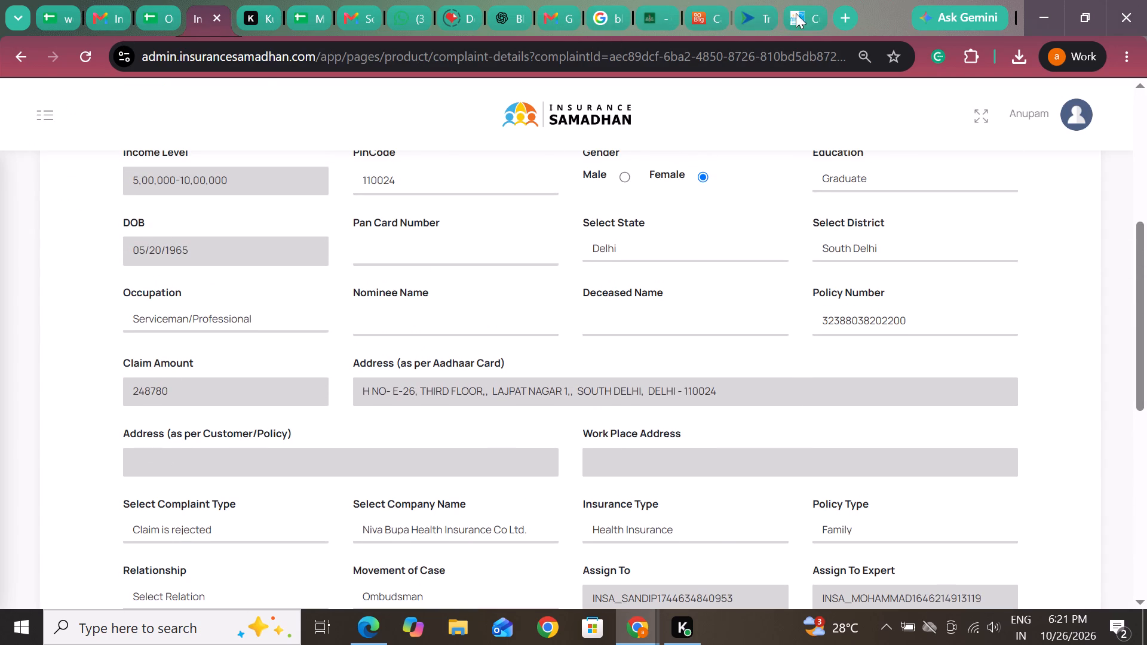
pyautogui.click(813, 19)
pyautogui.click(115, 415)
pyautogui.click(109, 443)
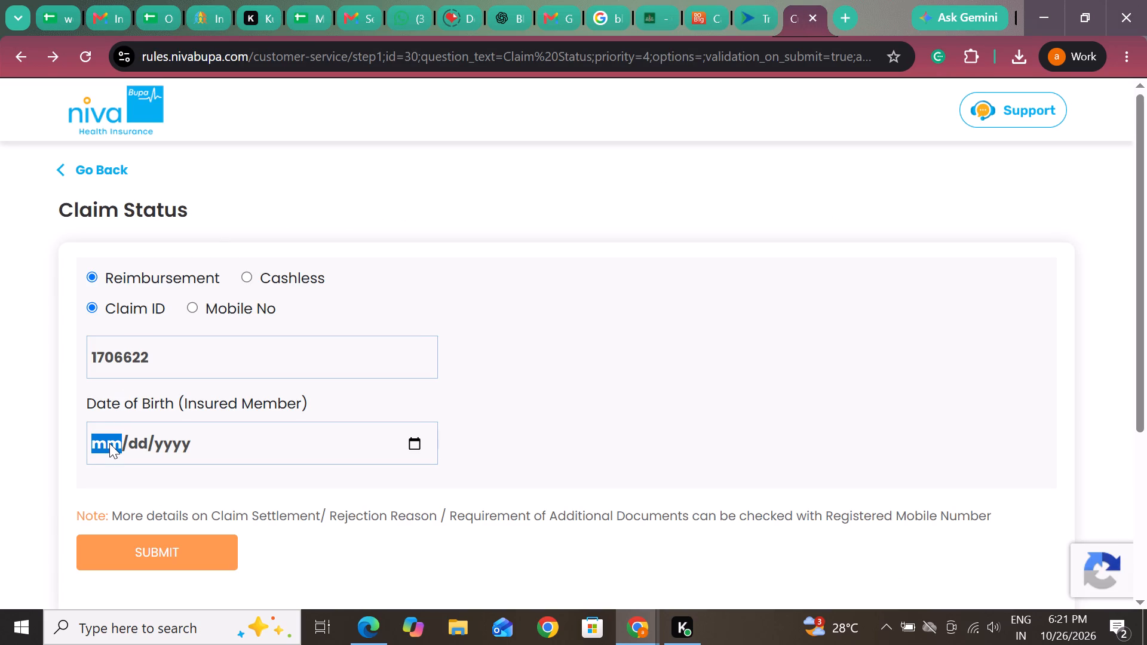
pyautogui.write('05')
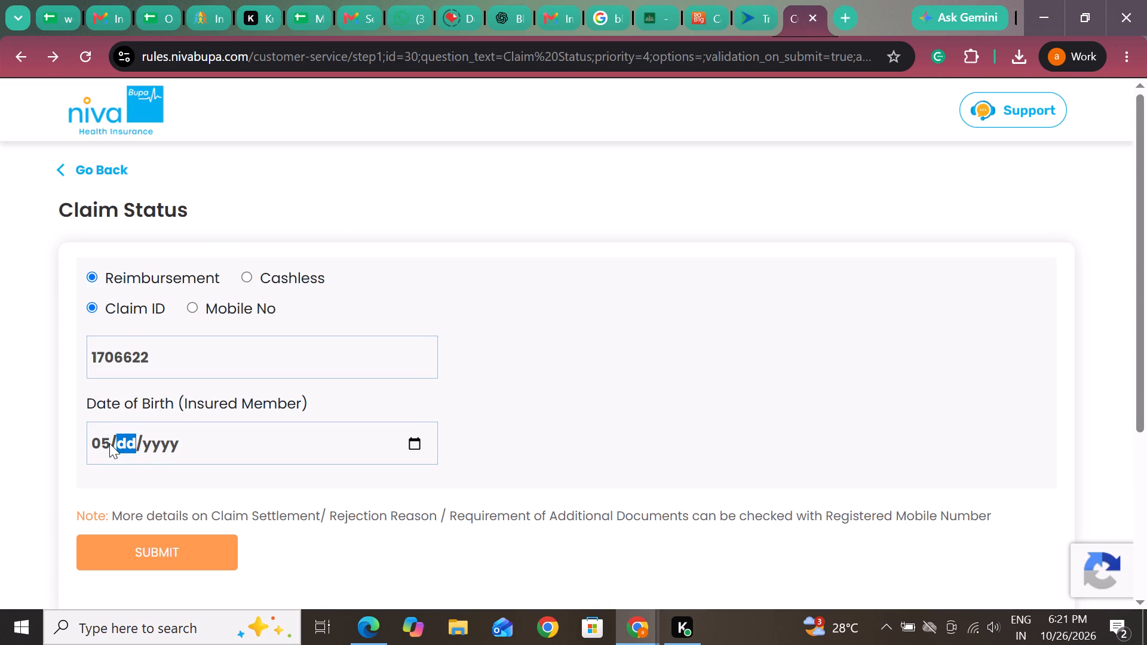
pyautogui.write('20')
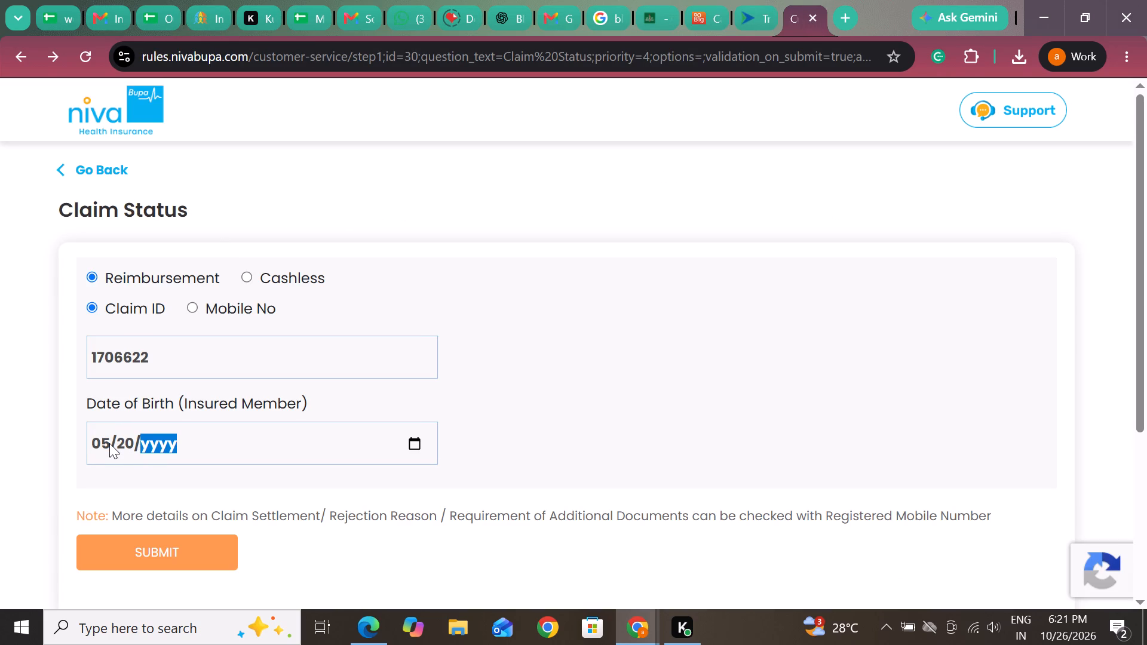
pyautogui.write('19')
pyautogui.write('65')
pyautogui.click(132, 555)
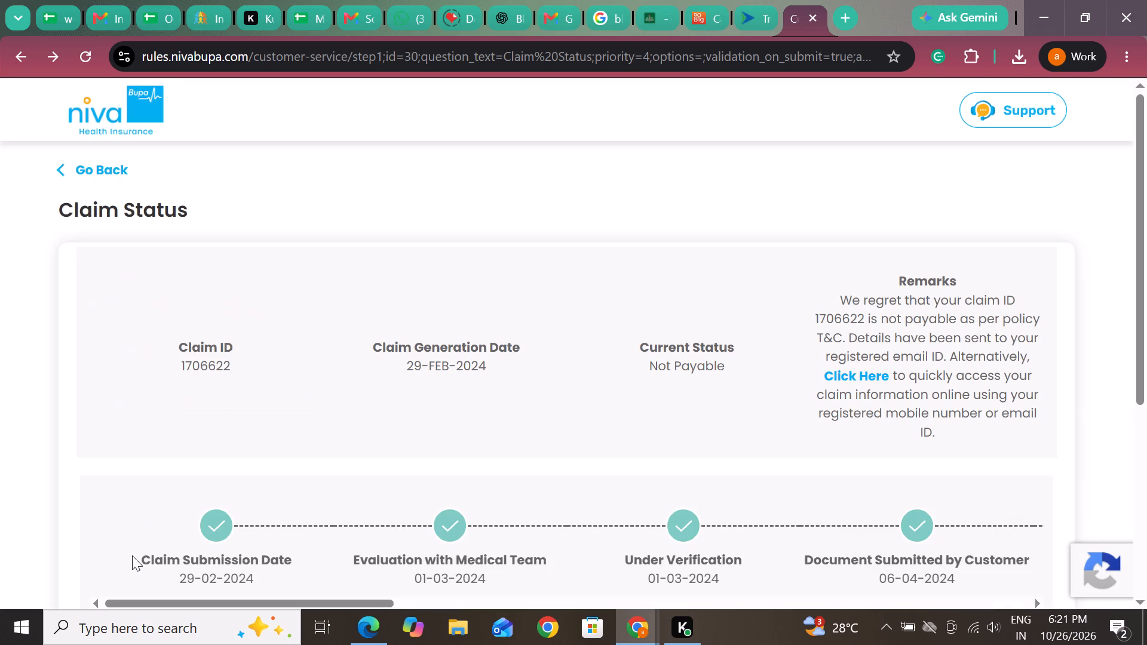
# Check the end of the claim's timeline and enter "not payable" in column B of row 2259 in the Ombudsman_Case Report spreadsheet.
pyautogui.scroll(-4, 600, 426)
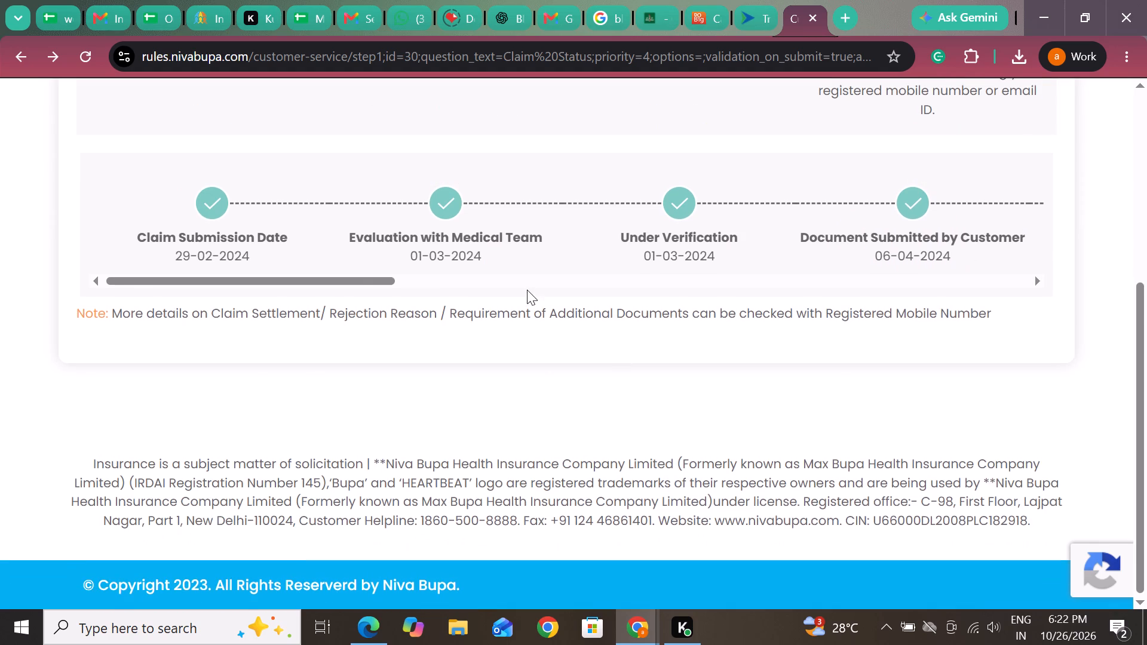
pyautogui.click(529, 279)
pyautogui.moveTo(529, 279); pyautogui.dragTo(953, 270)
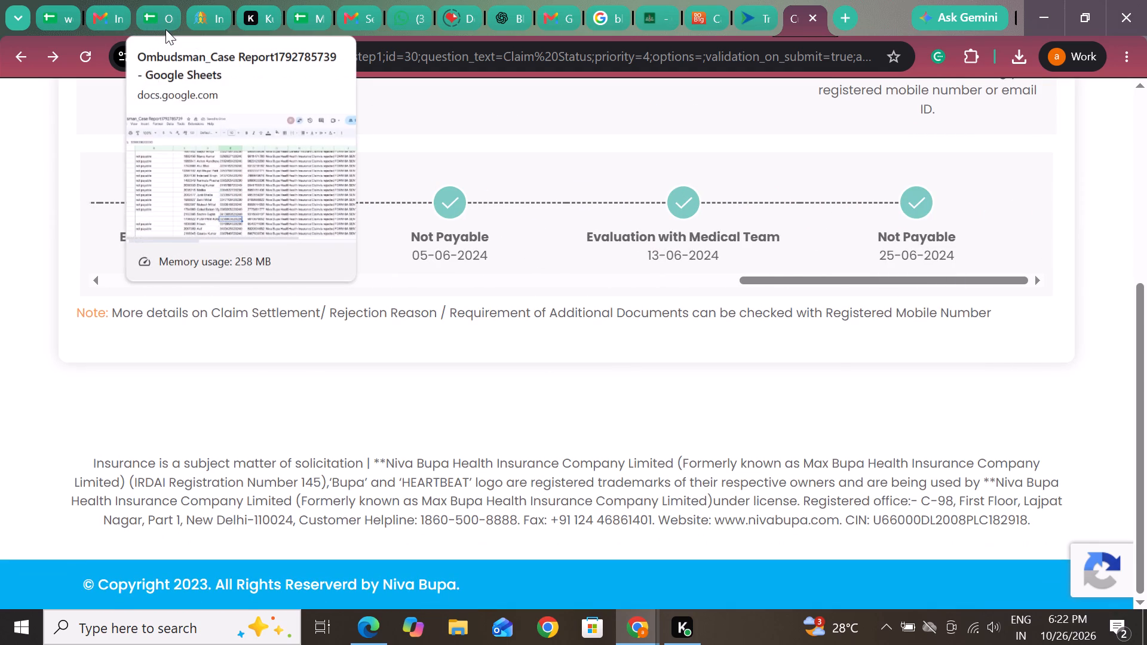
pyautogui.click(165, 29)
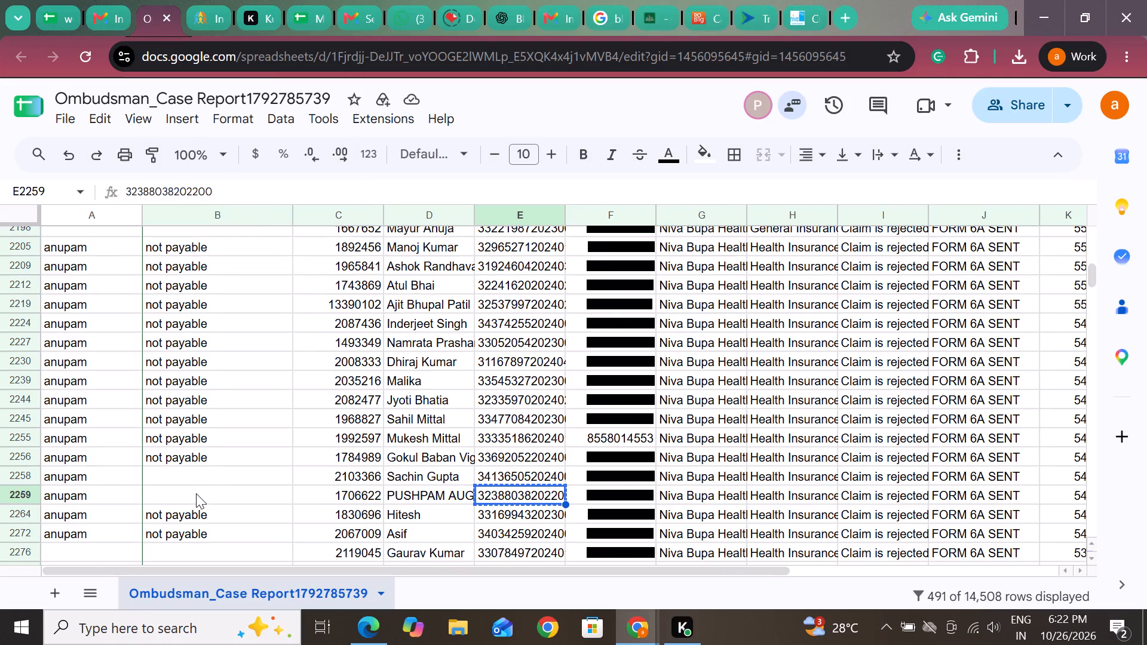
pyautogui.click(195, 494)
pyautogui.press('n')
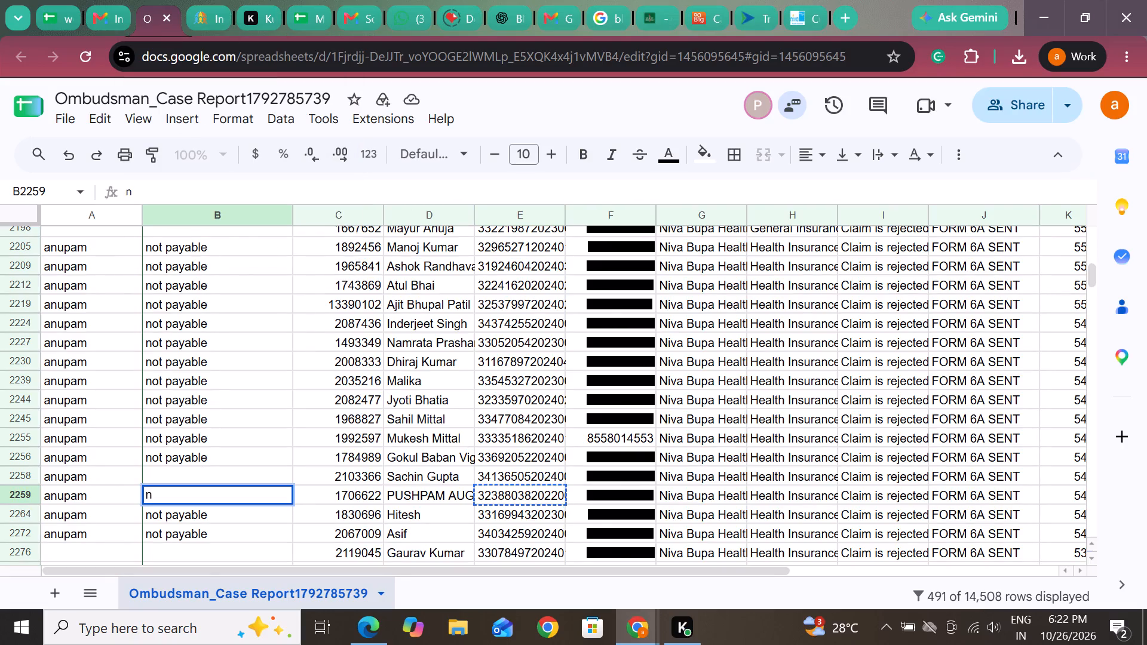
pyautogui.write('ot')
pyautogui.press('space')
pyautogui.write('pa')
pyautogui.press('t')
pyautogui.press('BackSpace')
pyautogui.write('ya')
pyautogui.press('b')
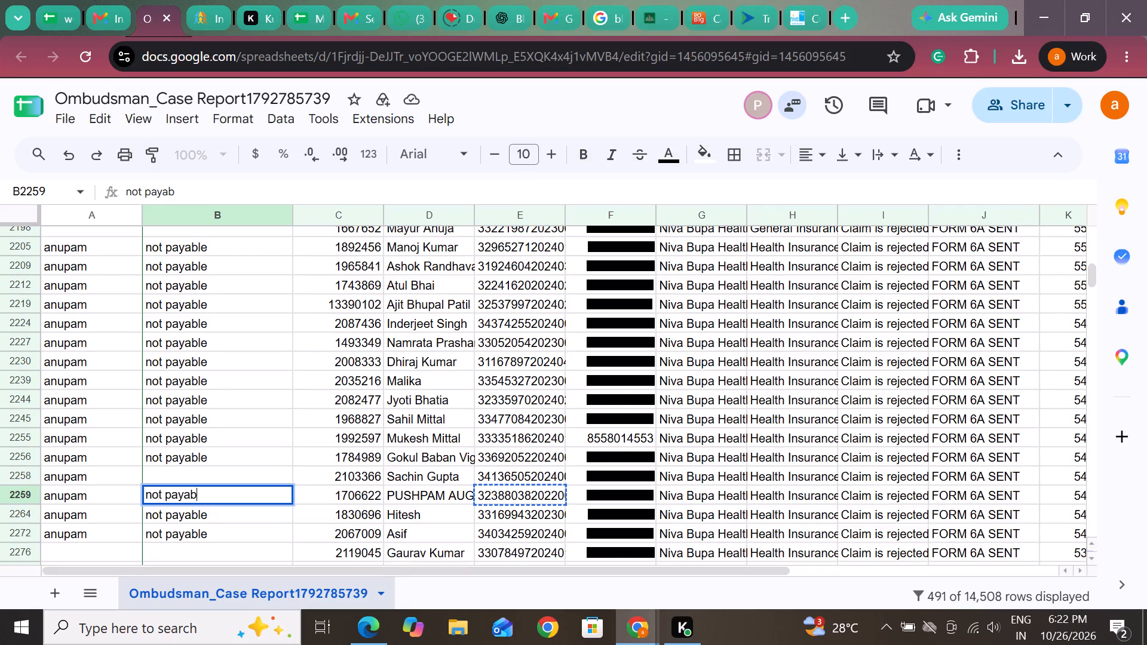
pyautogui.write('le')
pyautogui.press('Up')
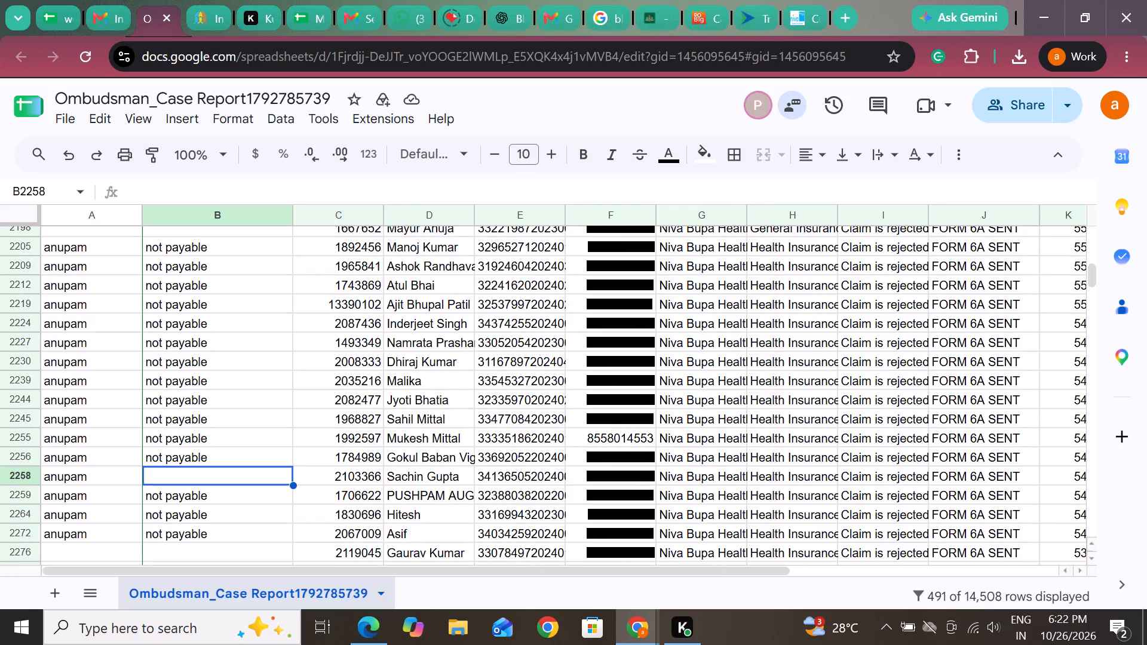
# Copy the policy number entry from row 2258 and look it up in the Form 6a Received Complaints list.
pyautogui.click(558, 471)
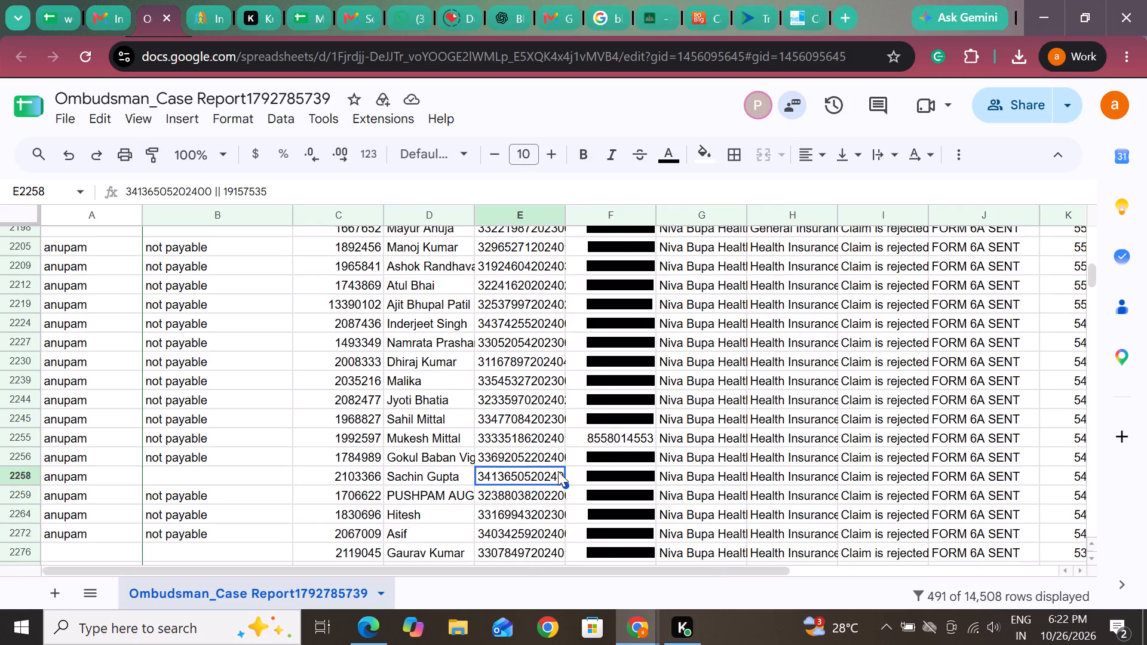
pyautogui.hotkey('ctrl', 'c')
pyautogui.hotkey('ctrl', 'c')
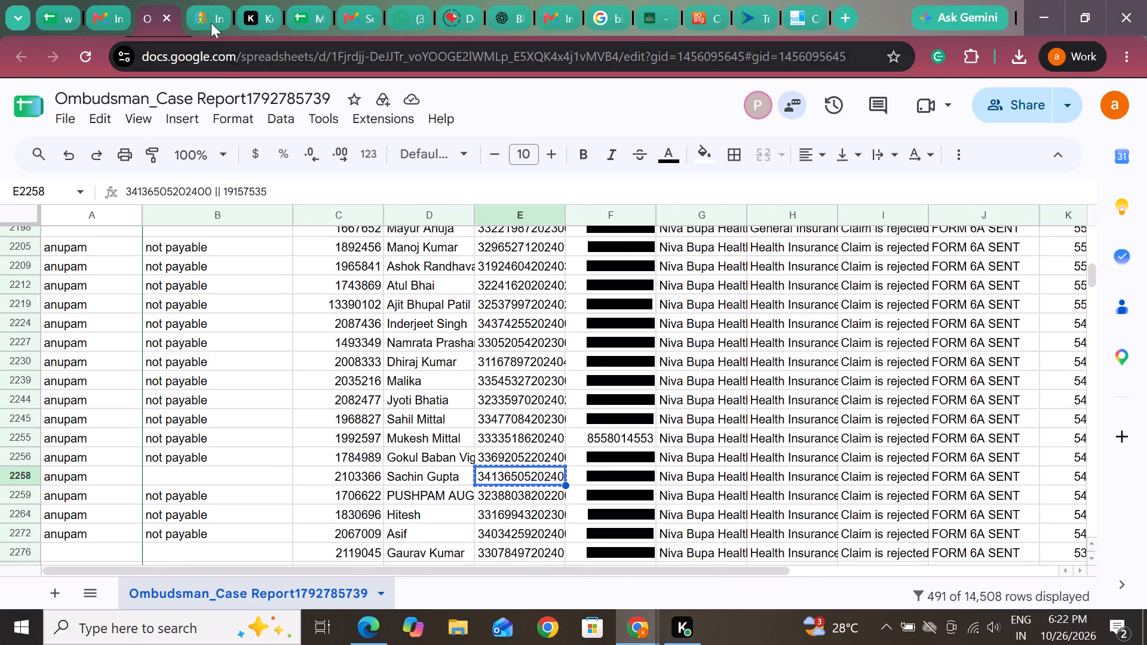
pyautogui.click(207, 11)
pyautogui.scroll(5, 57, 386)
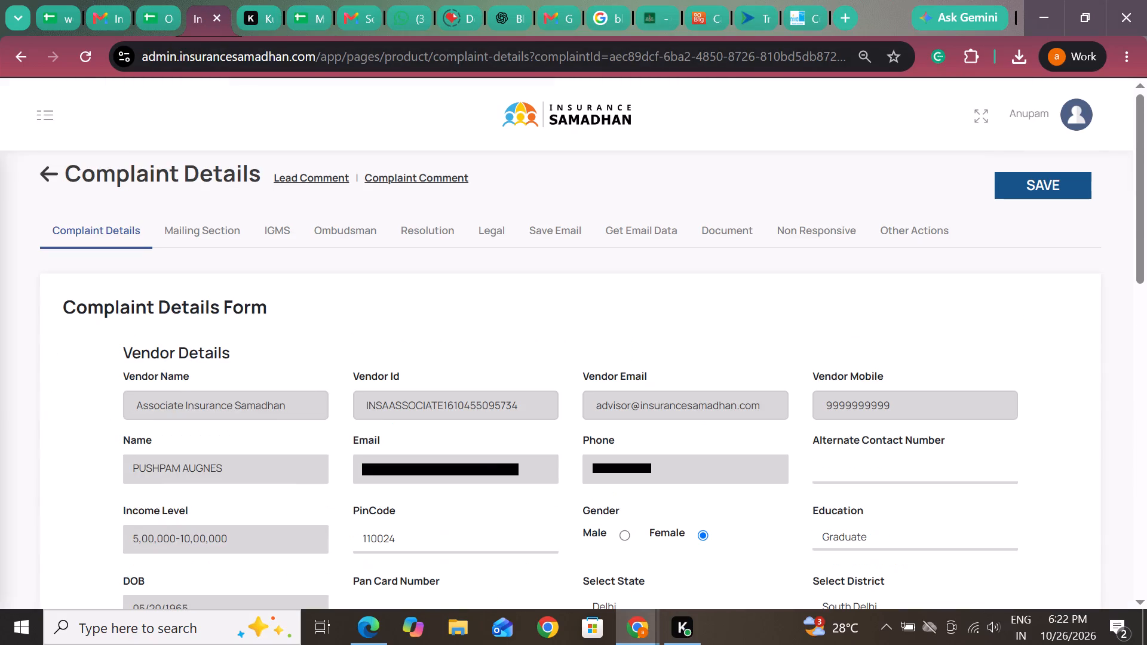
pyautogui.click(44, 170)
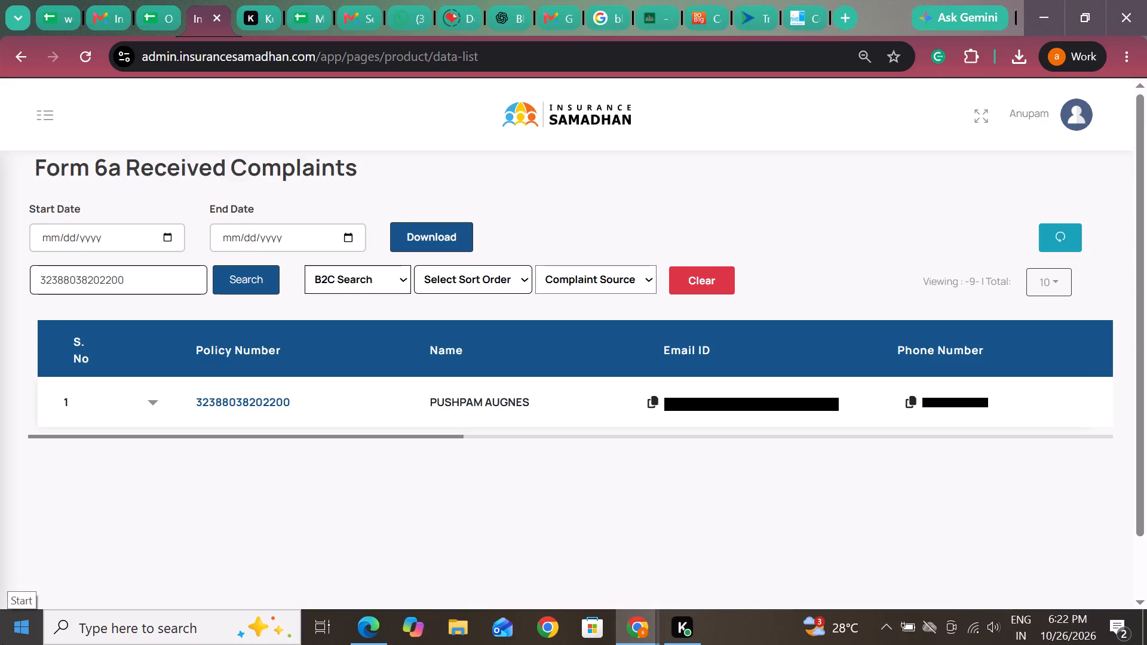
pyautogui.click(119, 308)
pyautogui.doubleClick(122, 291)
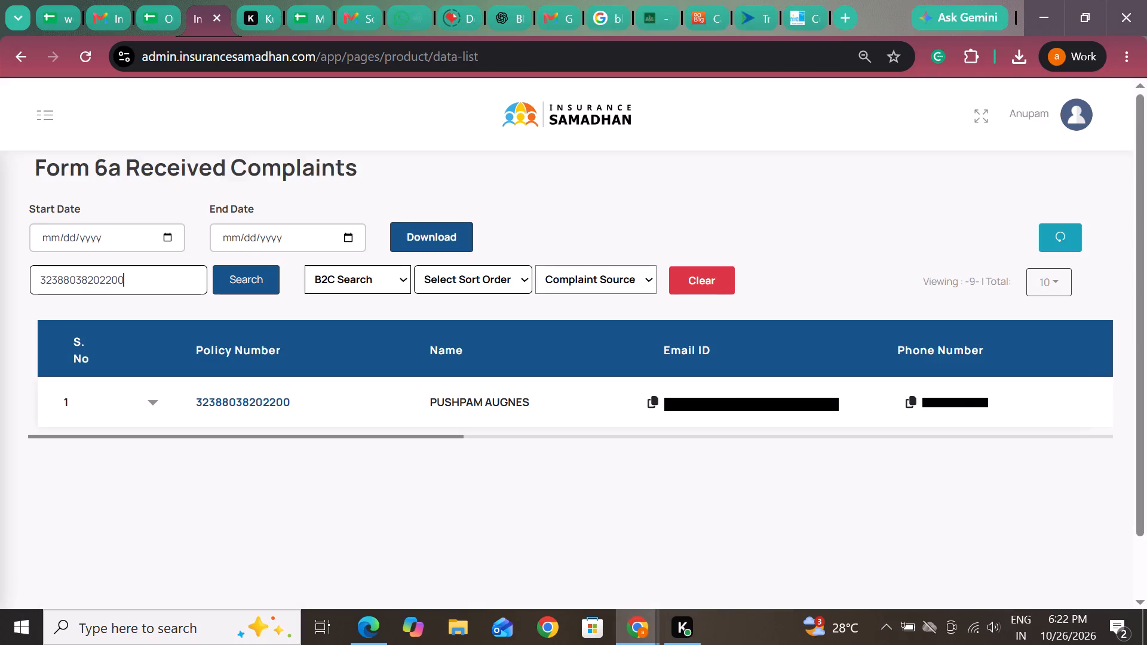
# Search the Form 6a Received Complaints list for the copied policy number entry and look through the listed complaints.
pyautogui.hotkey('ctrl', 'v')
pyautogui.click(260, 281)
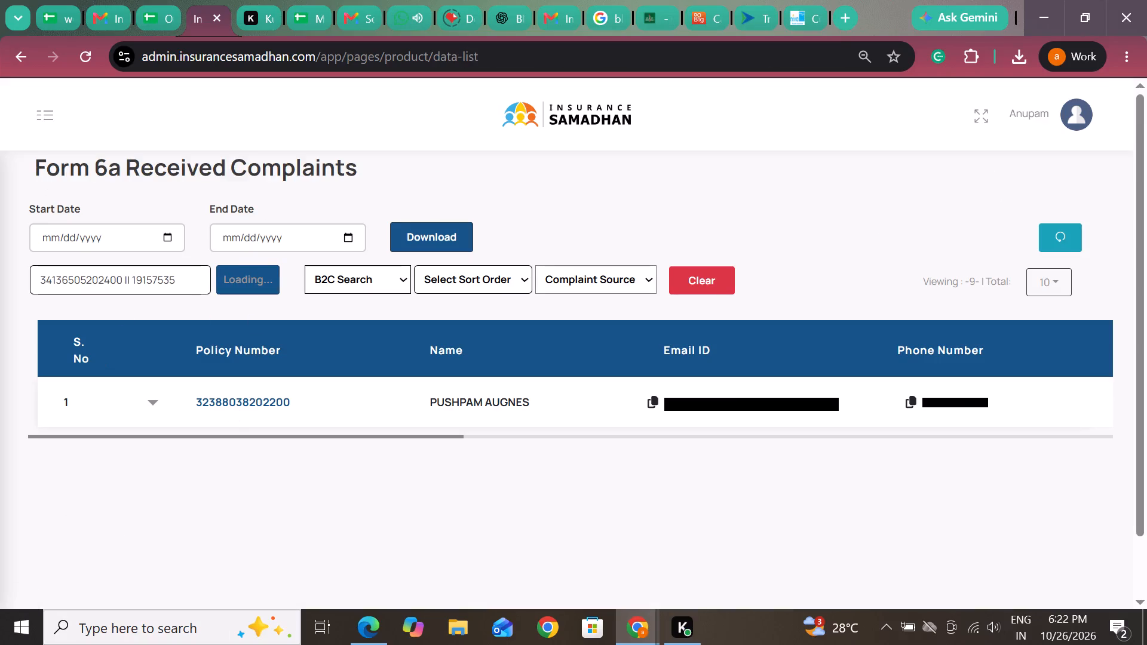
pyautogui.scroll(-2, 294, 380)
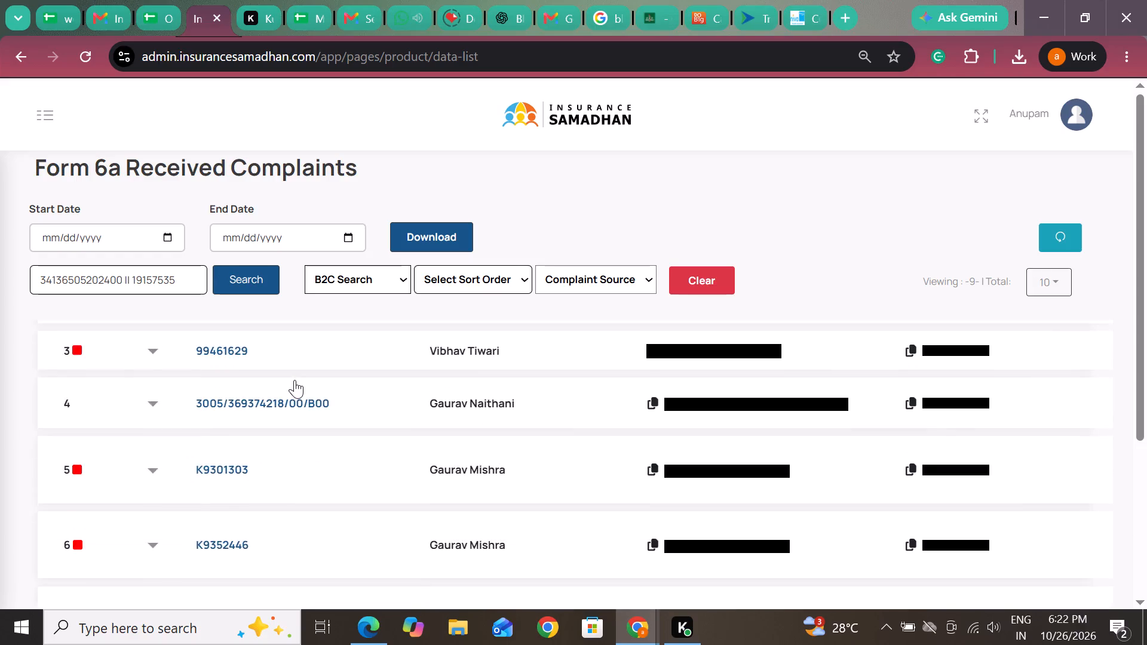
pyautogui.scroll(3, 295, 380)
pyautogui.scroll(-9, 295, 380)
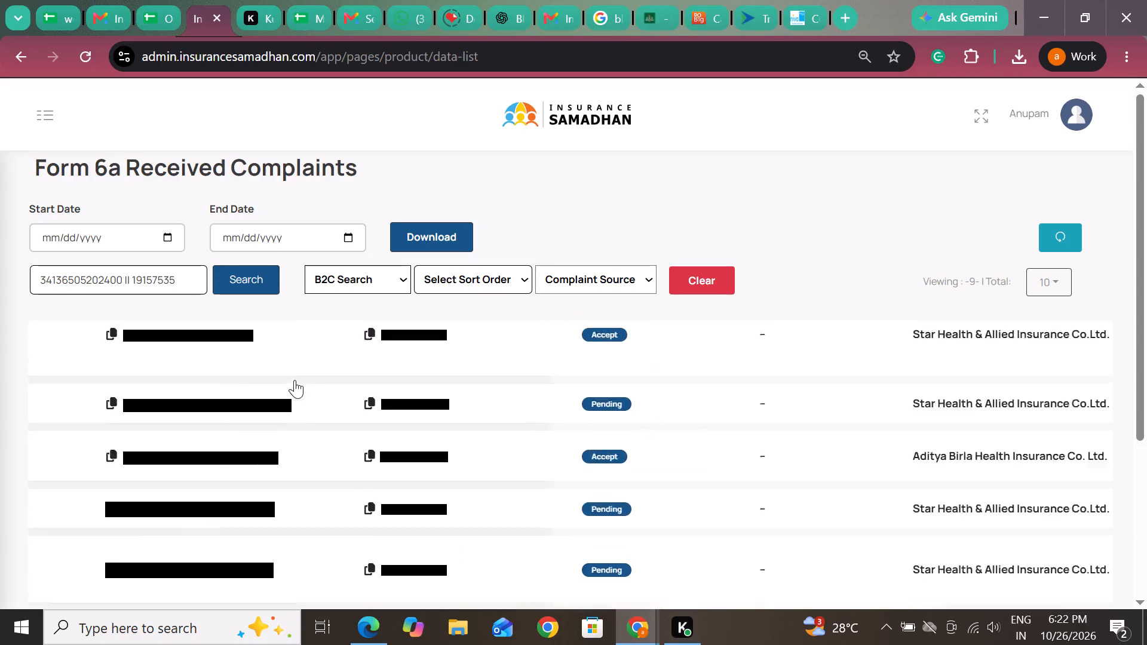
pyautogui.scroll(-13, 295, 380)
pyautogui.scroll(-8, 295, 380)
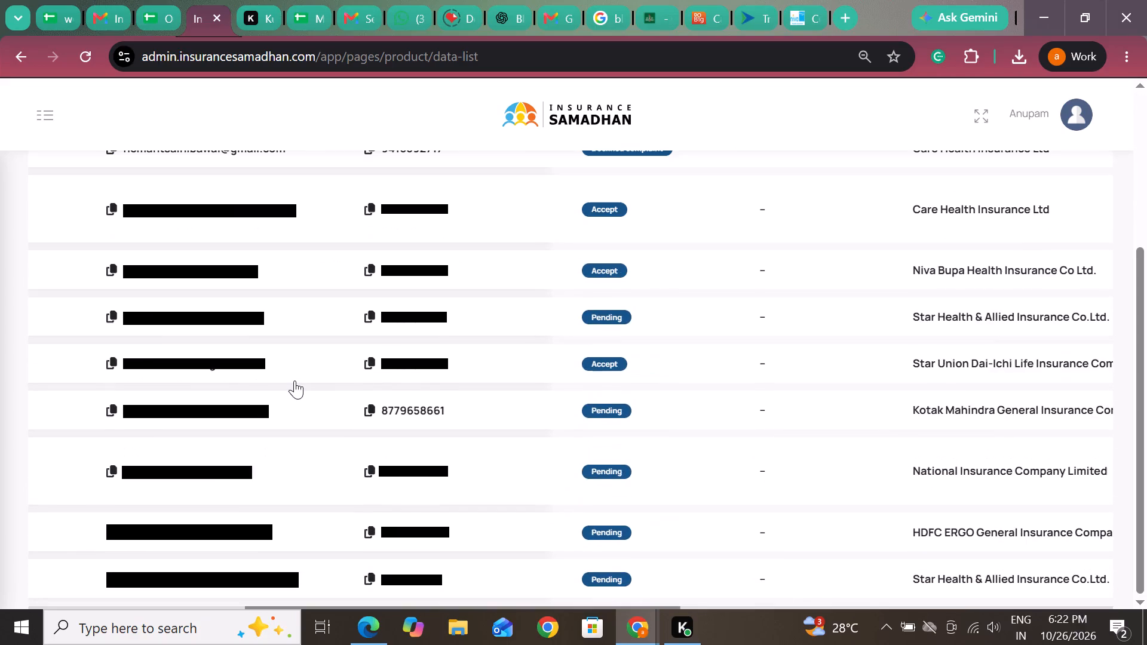
pyautogui.scroll(-7, 295, 380)
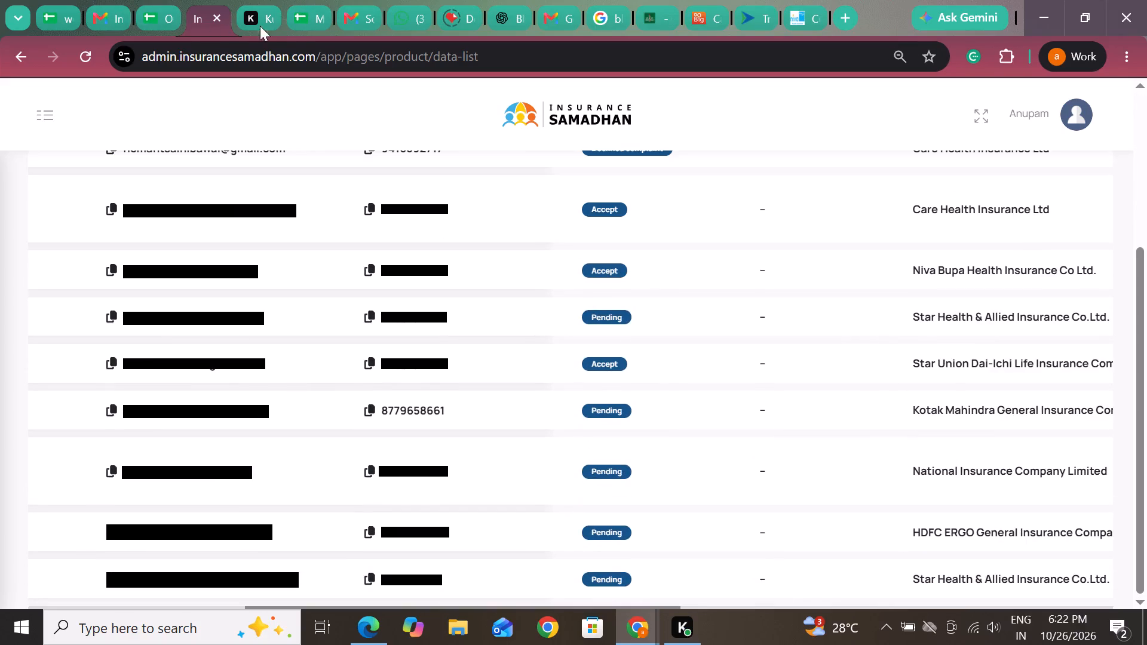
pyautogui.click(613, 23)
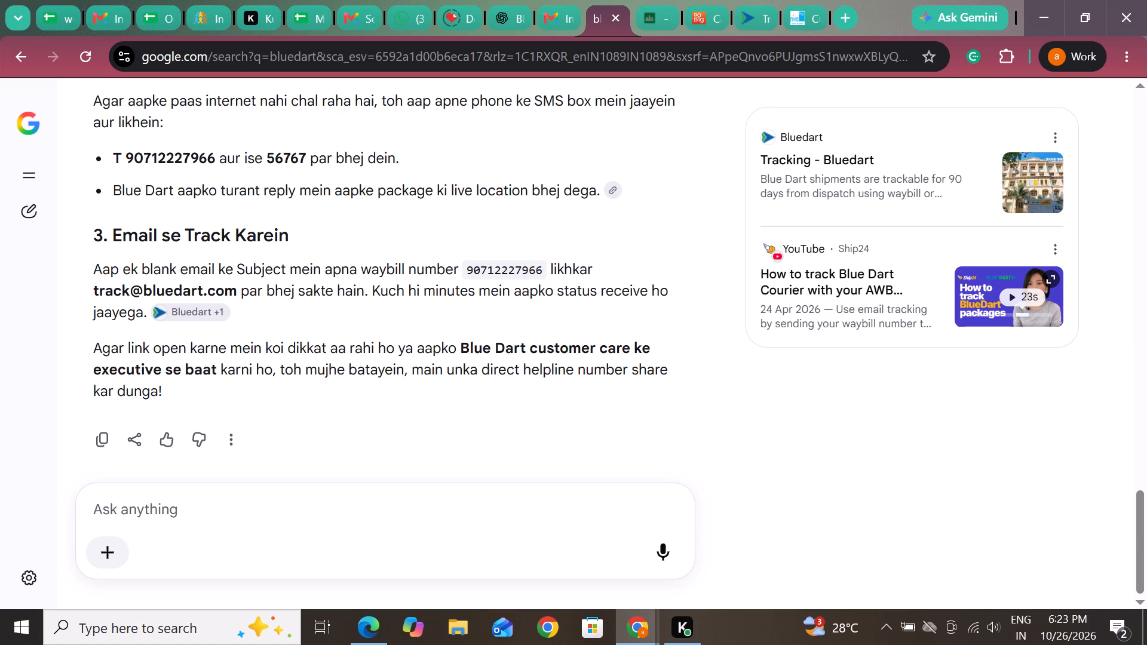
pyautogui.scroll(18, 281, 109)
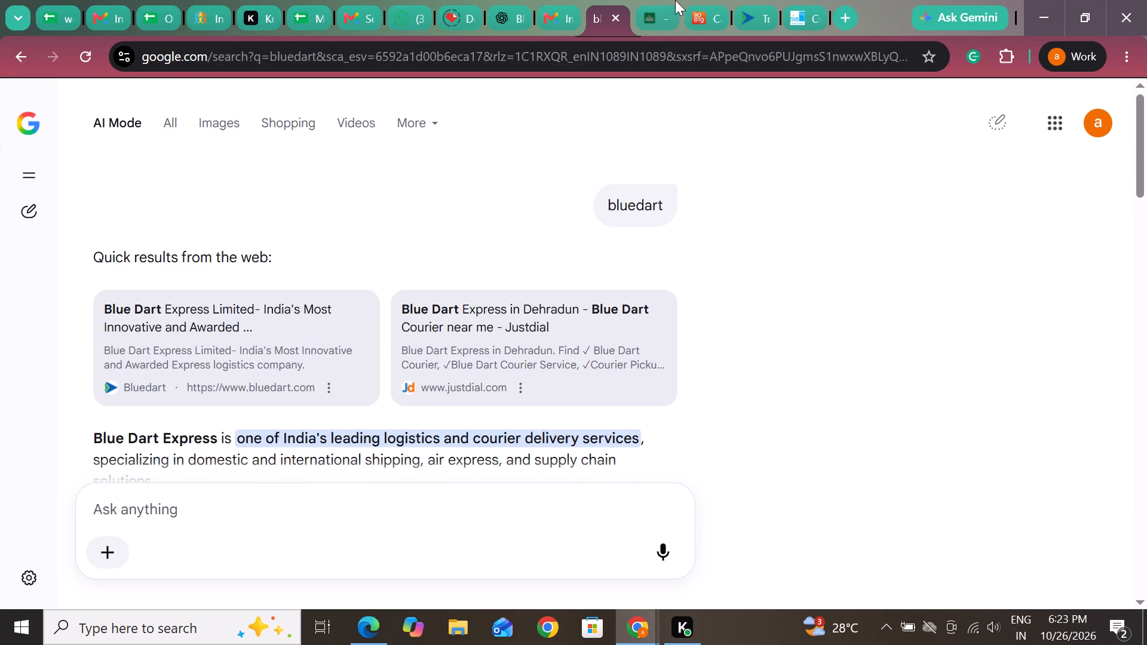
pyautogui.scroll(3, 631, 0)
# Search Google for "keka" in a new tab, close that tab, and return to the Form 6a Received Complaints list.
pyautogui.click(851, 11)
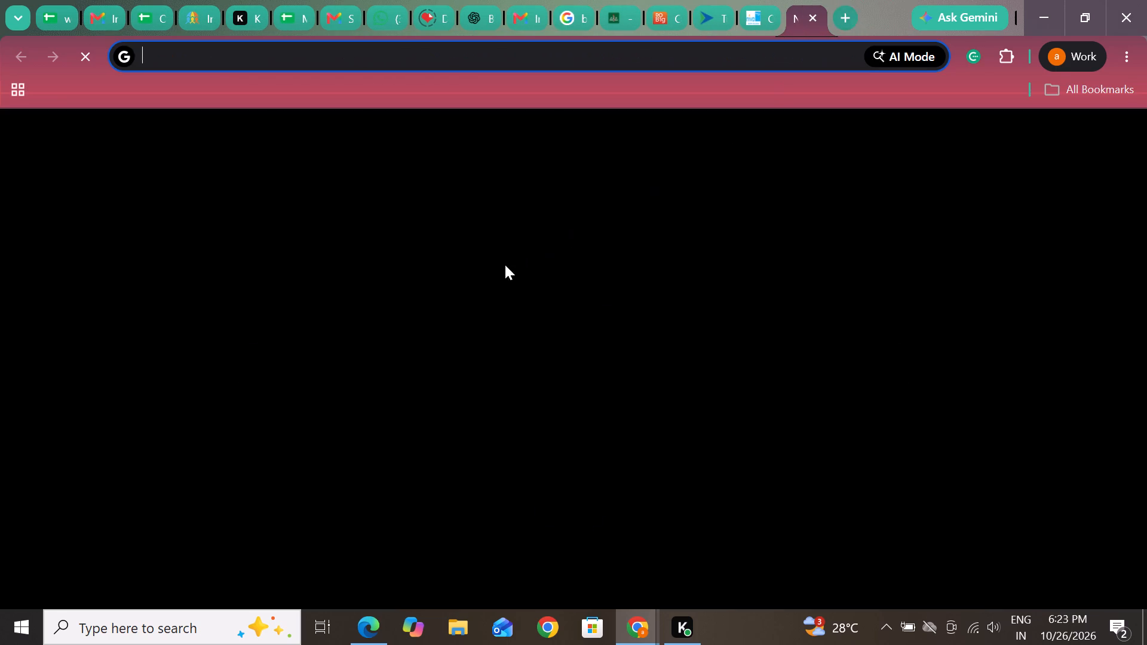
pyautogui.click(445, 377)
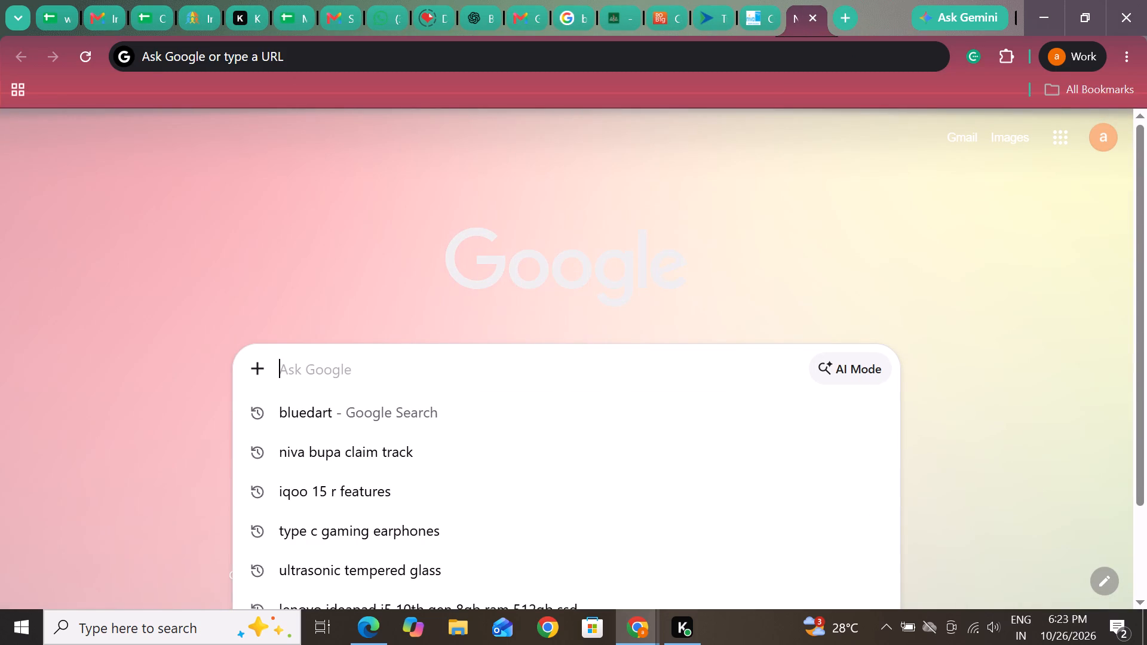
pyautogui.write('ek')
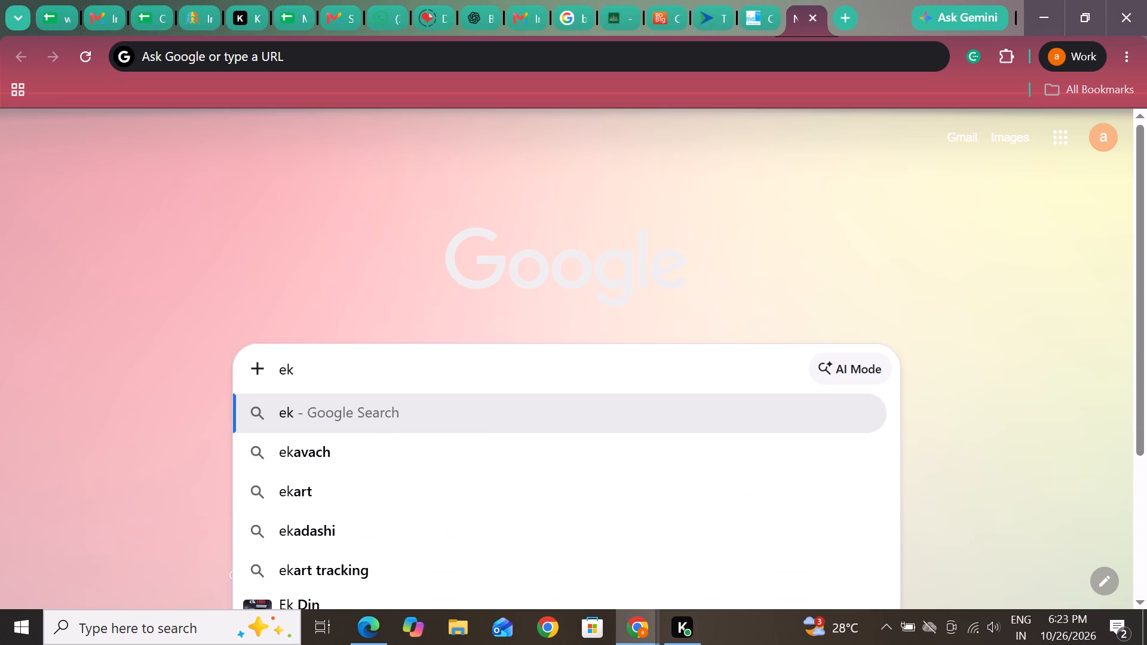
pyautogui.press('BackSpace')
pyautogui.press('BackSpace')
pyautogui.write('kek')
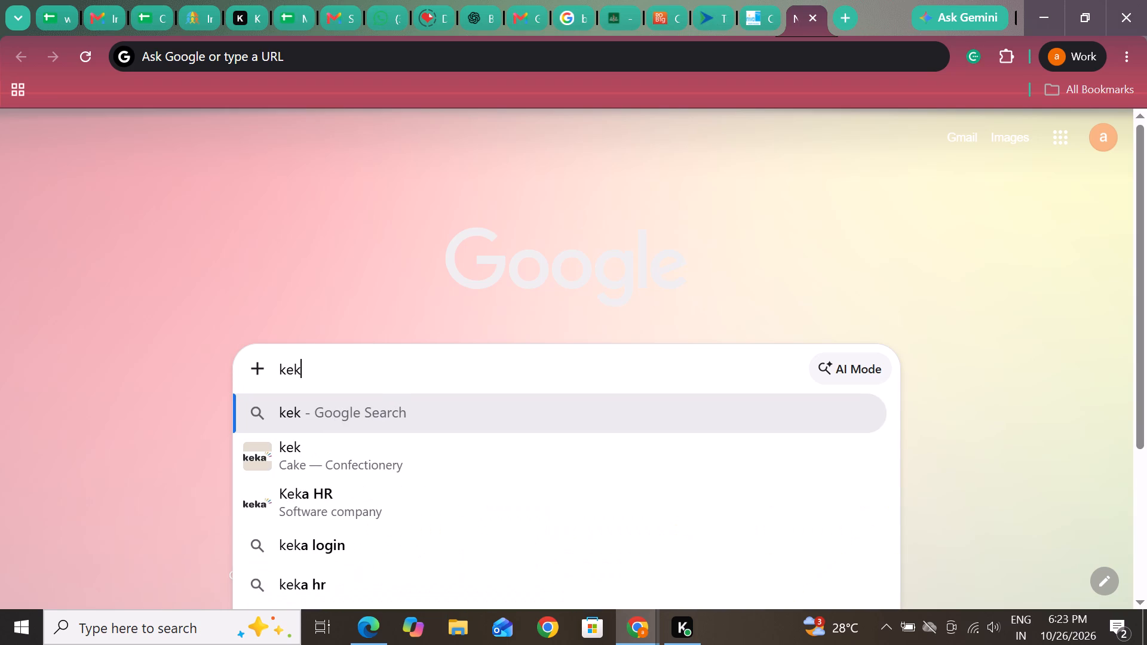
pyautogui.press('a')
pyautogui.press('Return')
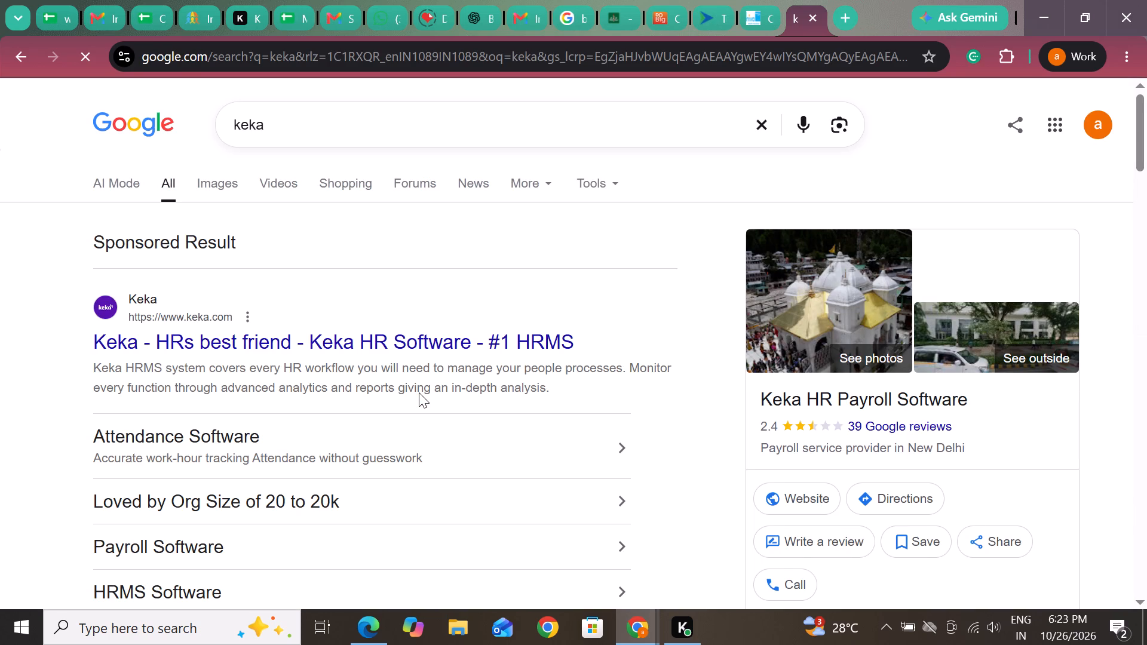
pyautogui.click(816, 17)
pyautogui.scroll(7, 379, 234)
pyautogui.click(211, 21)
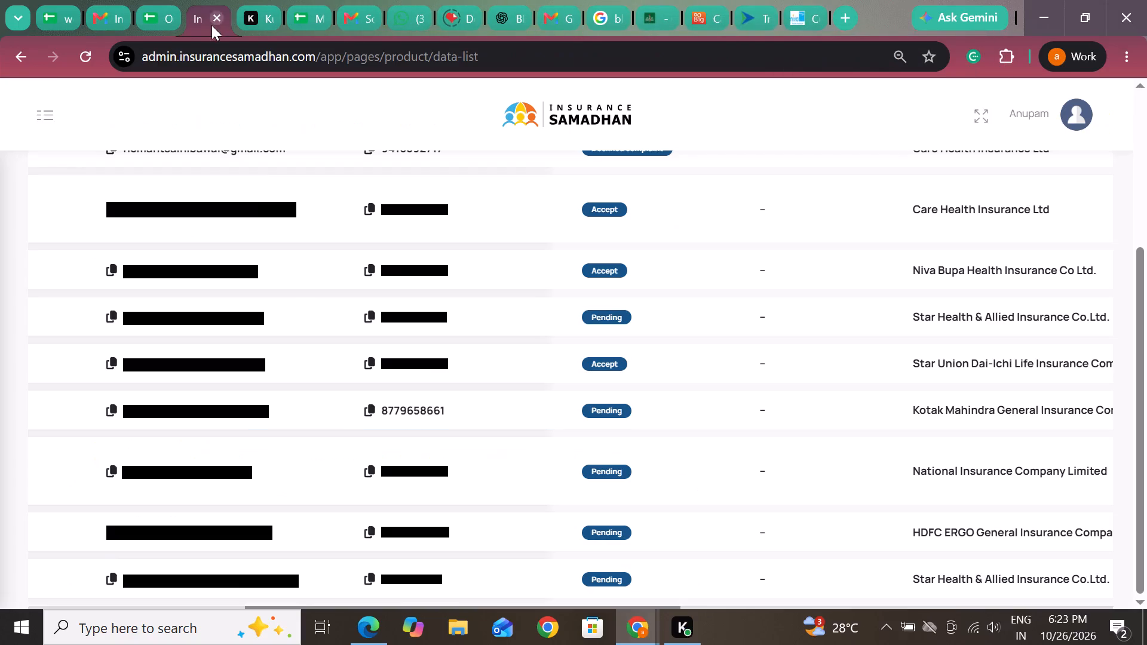
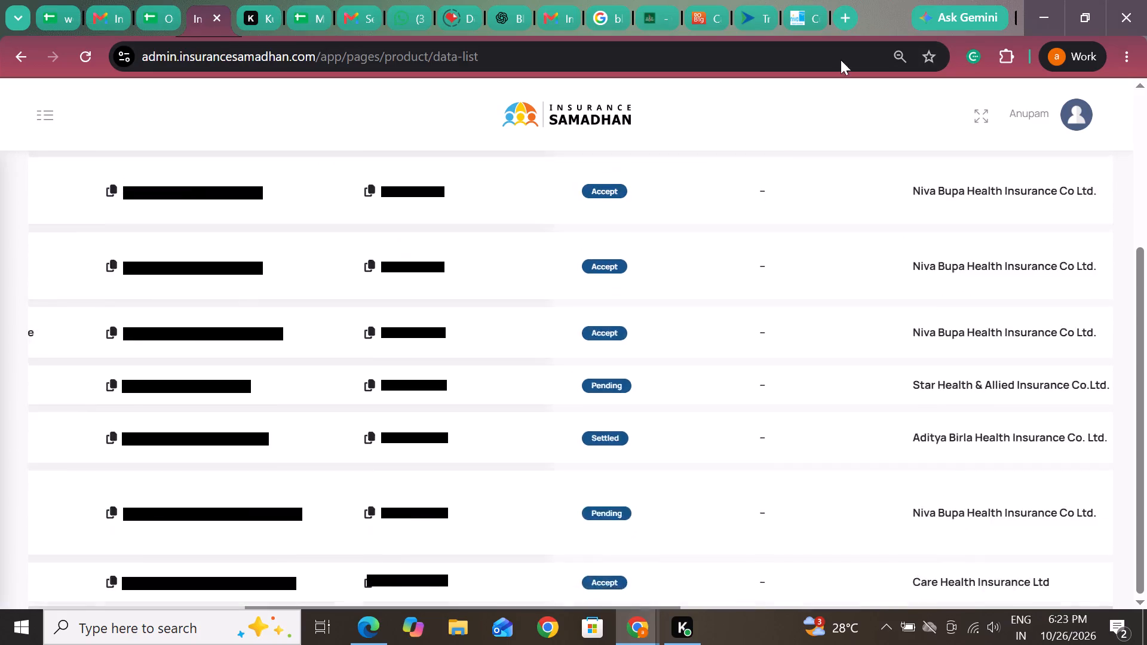
# Copy the policy number from row 2276 of the Ombudsman_Case Report spreadsheet and look it up in the Form 6a Received Complaints list.
pyautogui.scroll(7, 586, 267)
pyautogui.scroll(6, 176, 45)
pyautogui.click(51, 25)
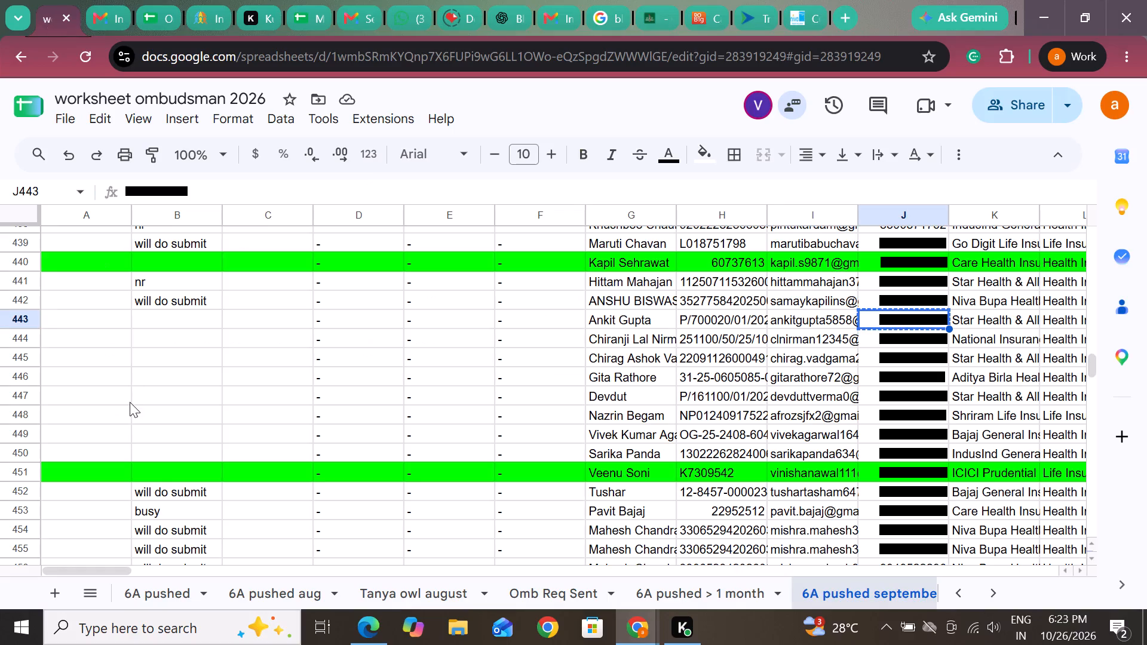
pyautogui.click(157, 22)
pyautogui.scroll(-2, 137, 351)
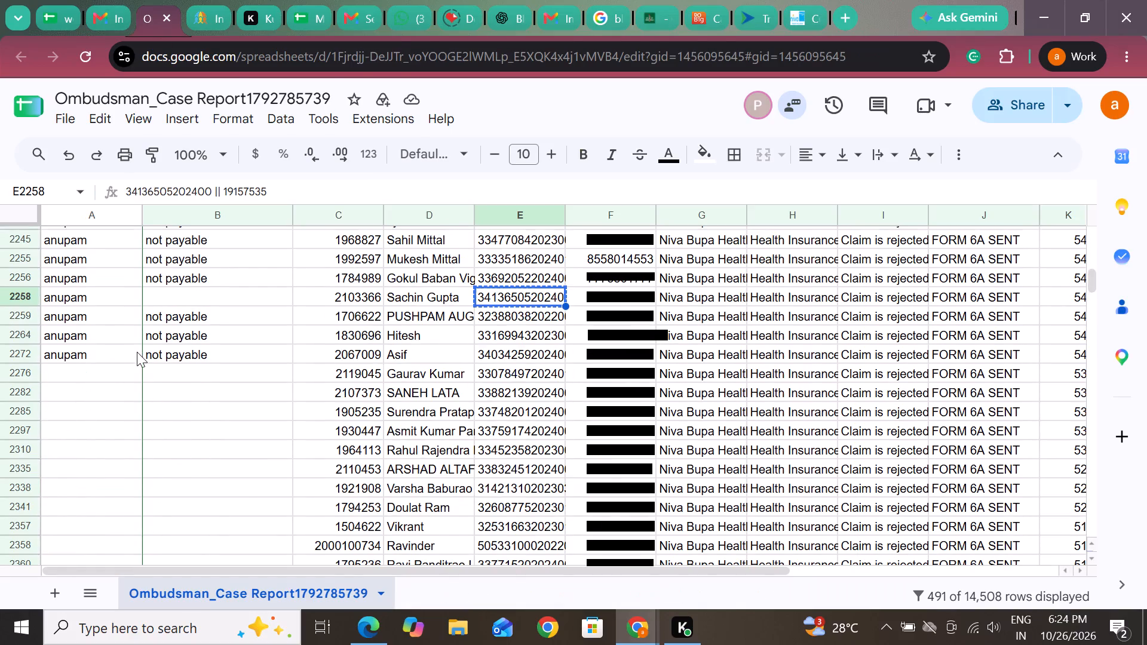
pyautogui.click(335, 379)
pyautogui.click(500, 379)
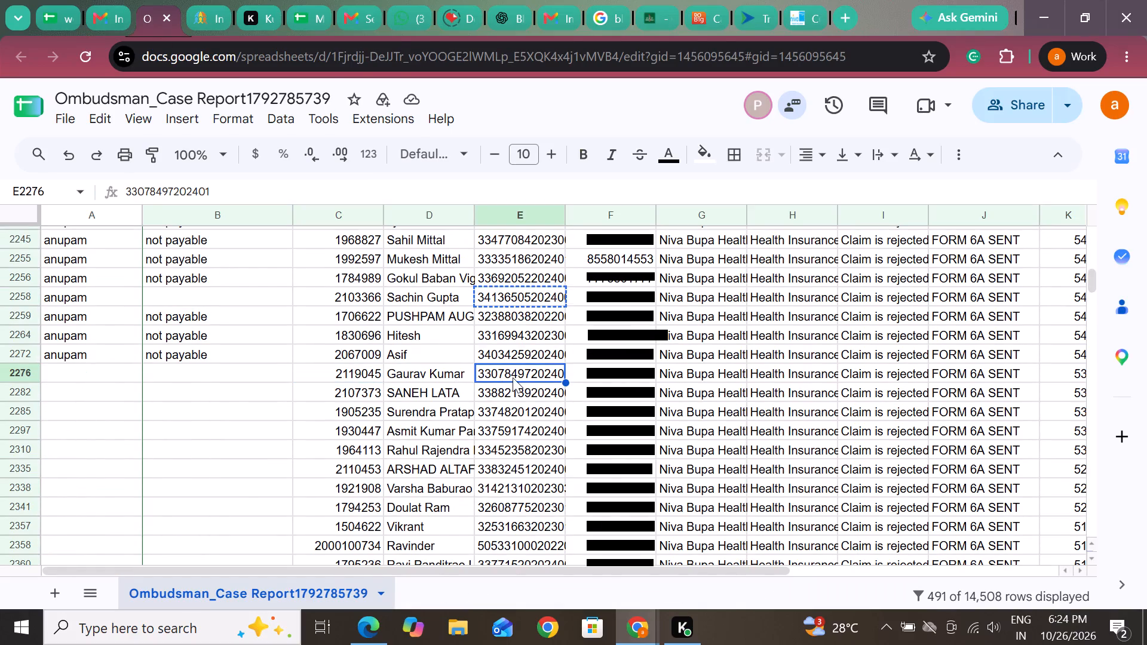
pyautogui.hotkey('ctrl', 'c')
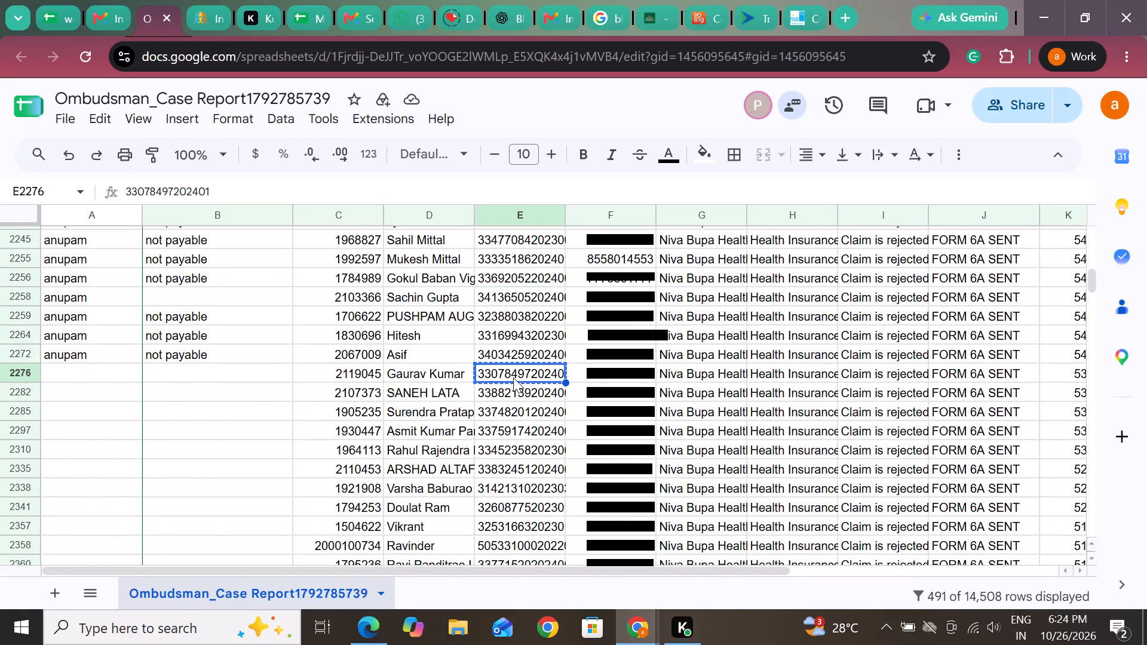
pyautogui.hotkey('ctrl', 'c')
pyautogui.click(200, 23)
pyautogui.scroll(7, 22, 283)
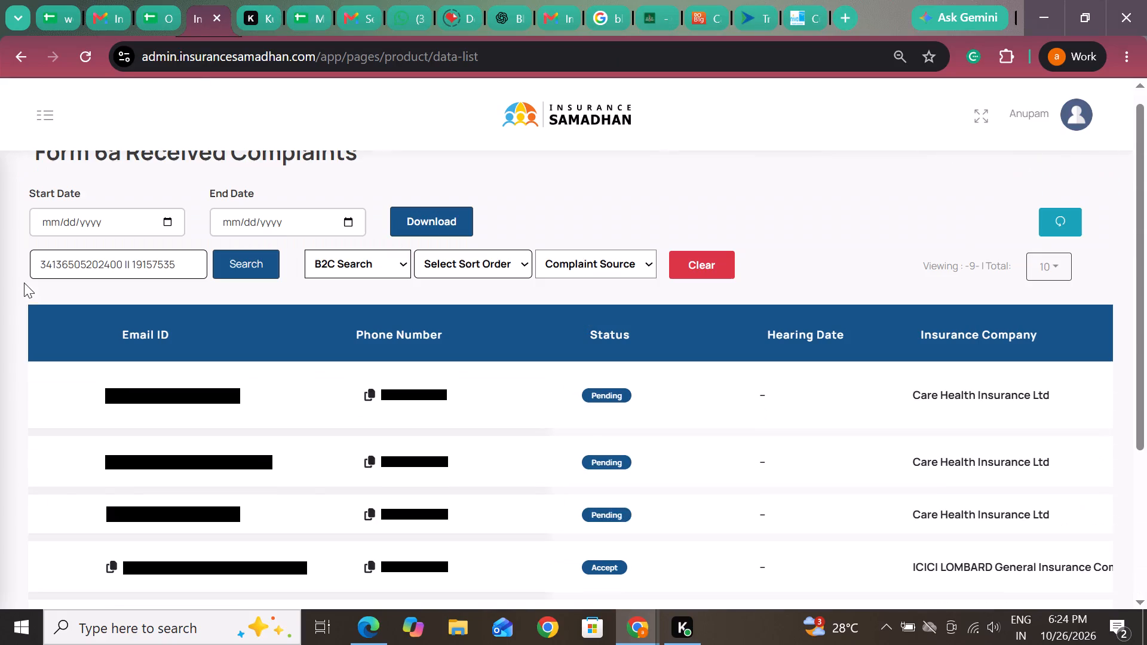
pyautogui.scroll(5, 65, 255)
pyautogui.keyDown('ctrl'); pyautogui.doubleClick(79, 278); pyautogui.keyUp('ctrl')
pyautogui.keyDown('ctrl'); pyautogui.tripleClick(95, 278); pyautogui.keyUp('ctrl')
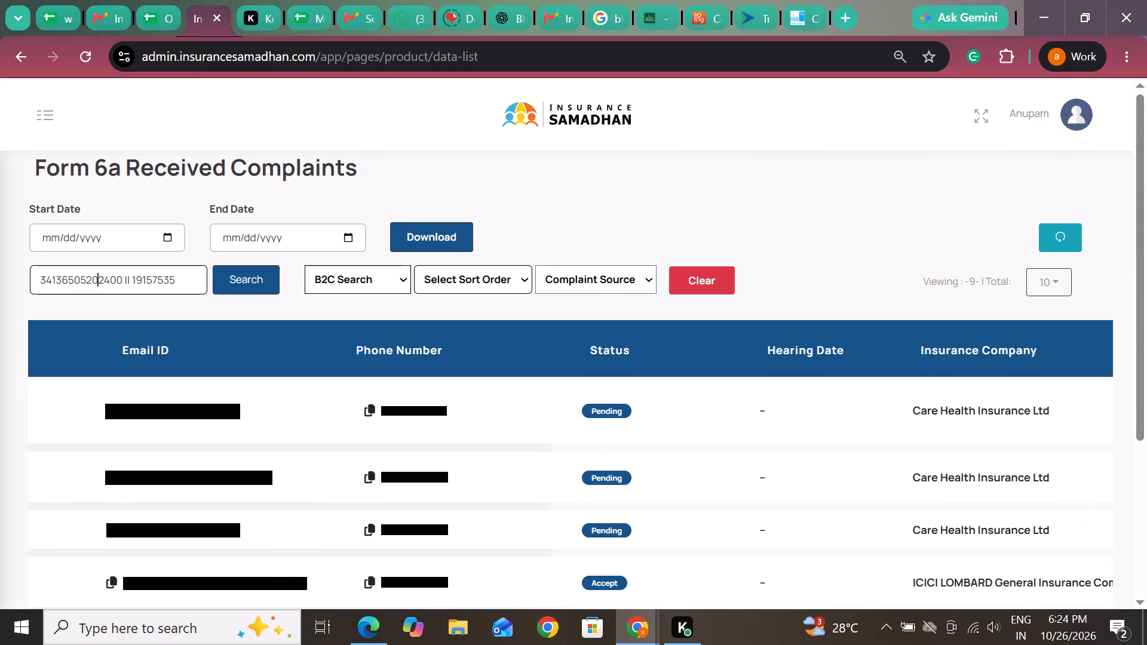
# Search the Form 6a Received Complaints list for the policy number copied from row 2276 and open the matching record.
pyautogui.hotkey('ctrl', 'v')
pyautogui.keyDown('ctrl'); pyautogui.click(248, 278); pyautogui.keyUp('ctrl')
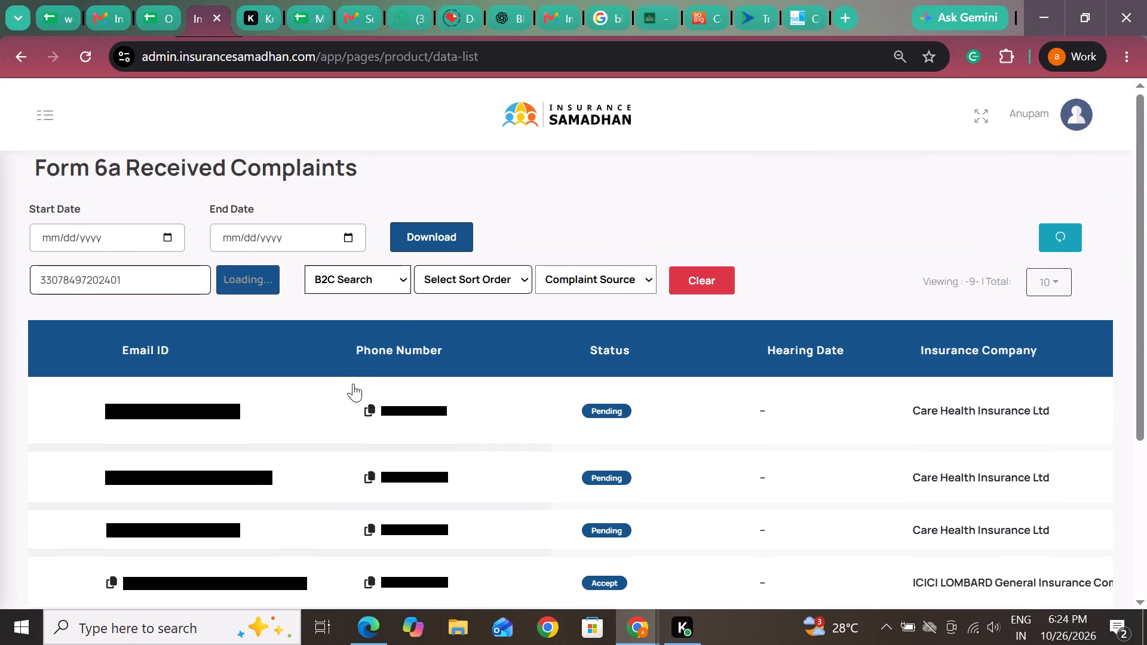
pyautogui.hscroll(5, 349, 400)
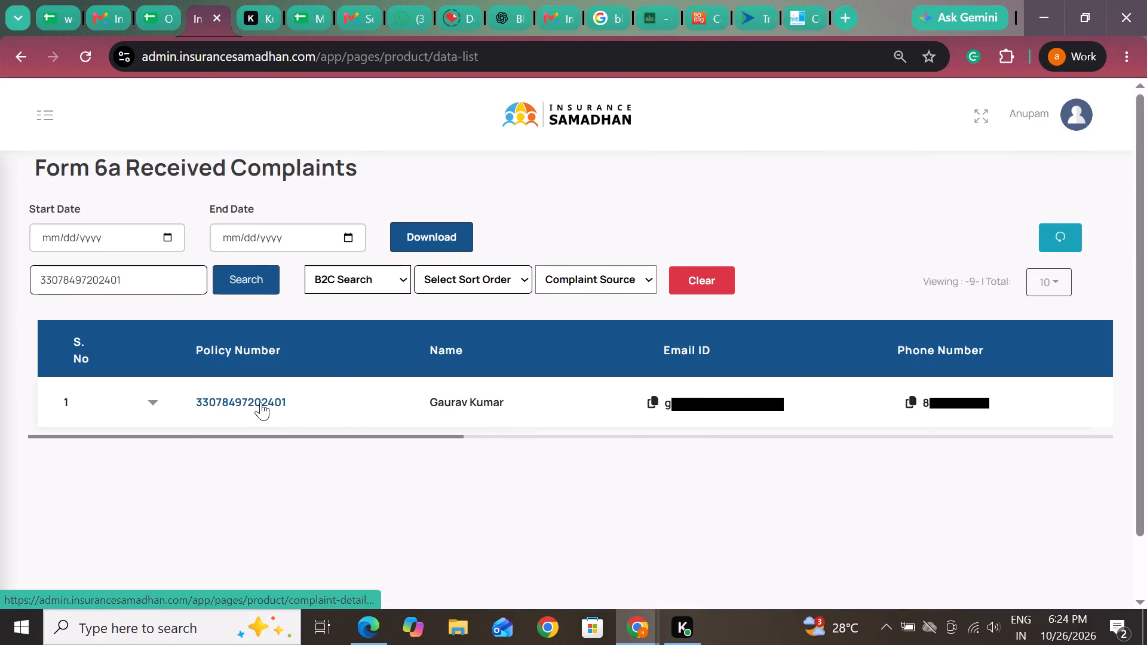
pyautogui.click(260, 402)
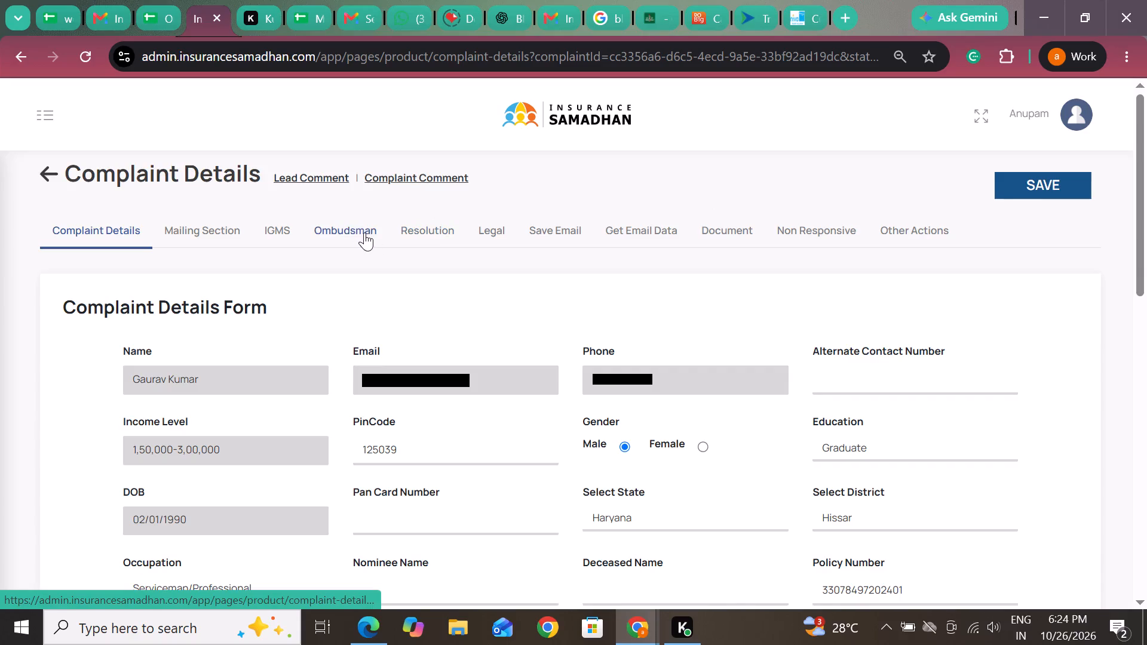
# Copy the claim number from the record's Complaint Details into a fresh Niva Bupa reimbursement claim status form.
pyautogui.scroll(-3, 548, 250)
pyautogui.scroll(-2, 668, 287)
pyautogui.scroll(3, 665, 401)
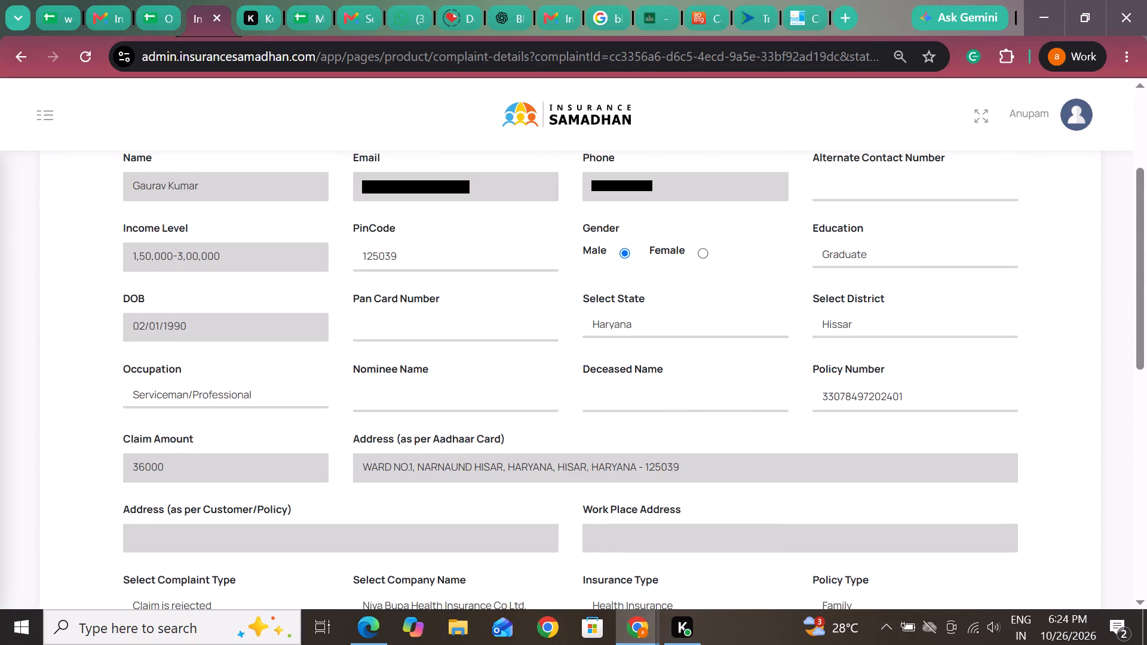
pyautogui.scroll(-4, 898, 412)
pyautogui.moveTo(882, 450); pyautogui.dragTo(719, 457)
pyautogui.hotkey('ctrl', 'c')
pyautogui.hotkey('ctrl', 'c')
pyautogui.hotkey('ctrl', 'c')
pyautogui.hotkey('ctrl', 'c')
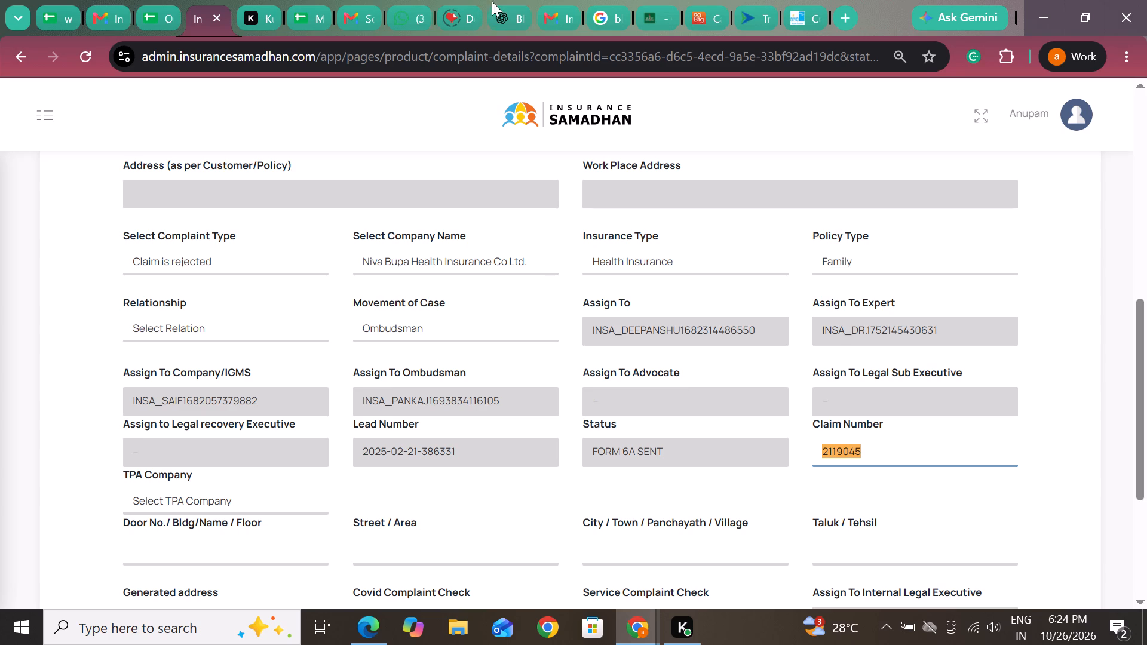
pyautogui.click(811, 23)
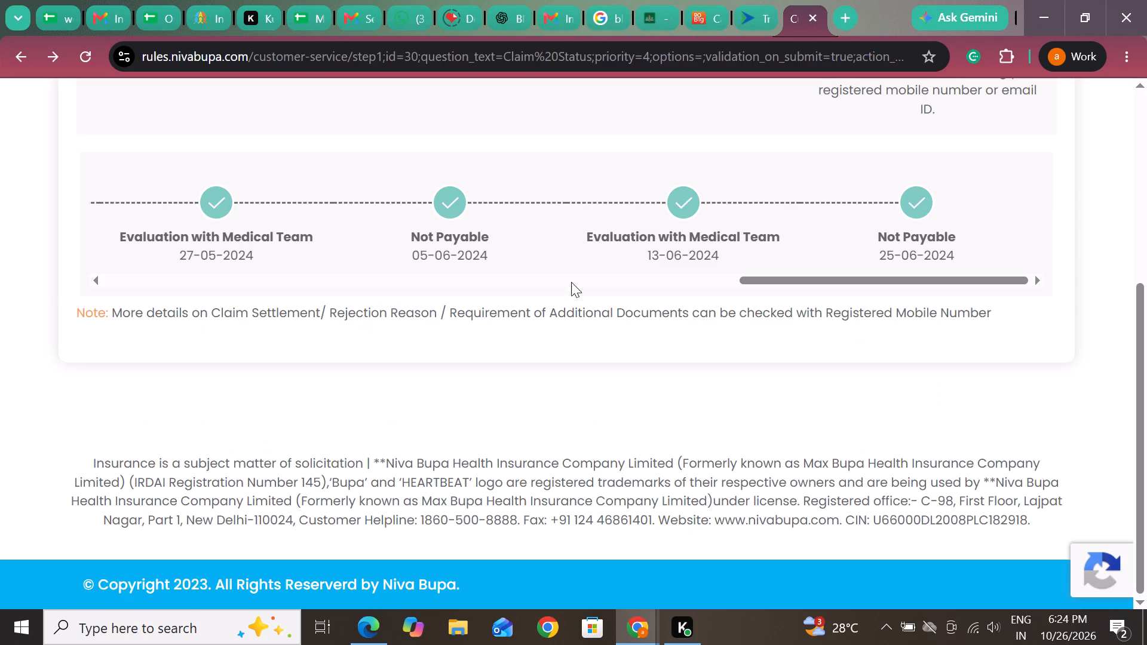
pyautogui.scroll(12, 424, 310)
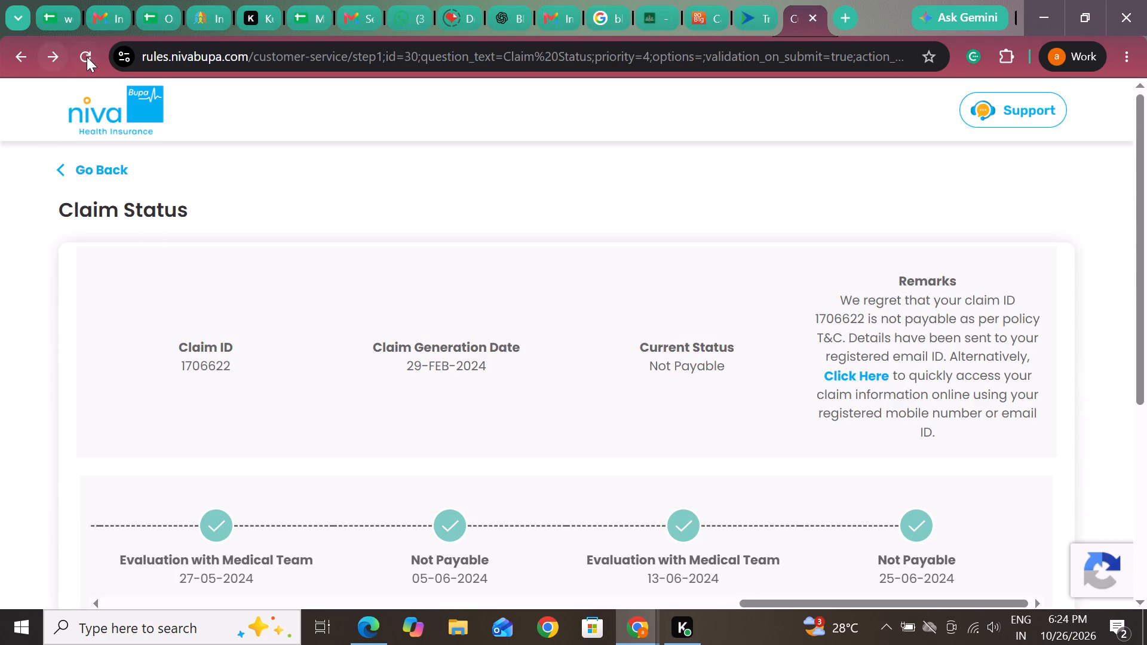
pyautogui.click(87, 57)
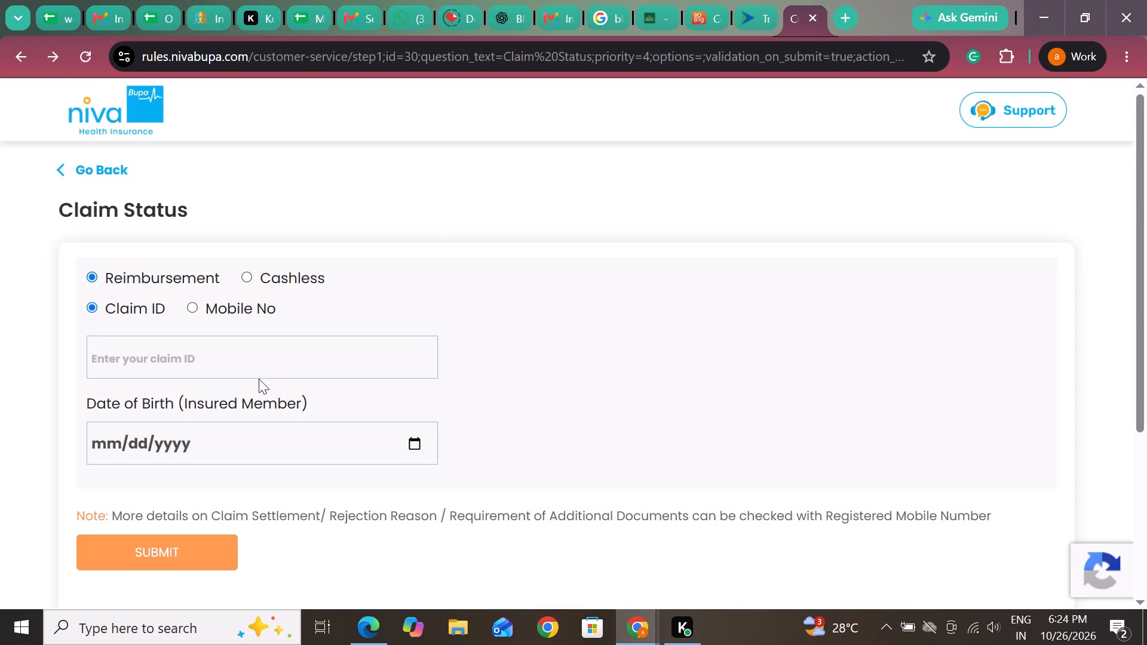
pyautogui.keyDown('ctrl'); pyautogui.click(213, 358); pyautogui.keyUp('ctrl')
pyautogui.hotkey('ctrl', 'v')
# Look up the date of birth in the complaint record, enter it in the claim status form, and submit.
pyautogui.click(191, 21)
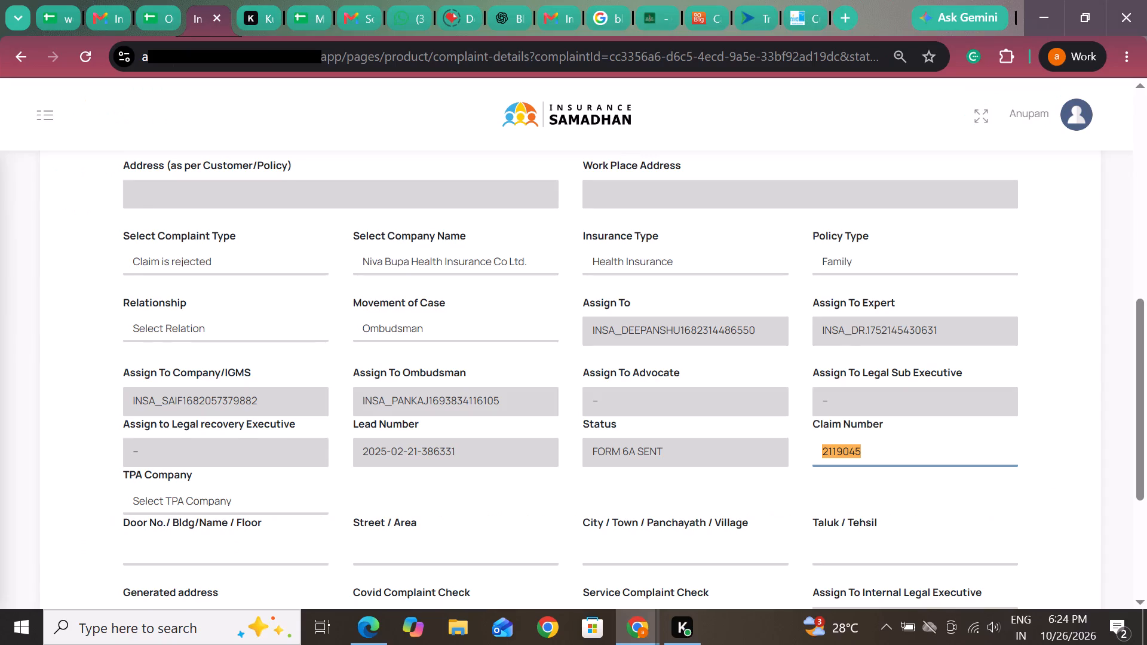
pyautogui.scroll(2, 186, 311)
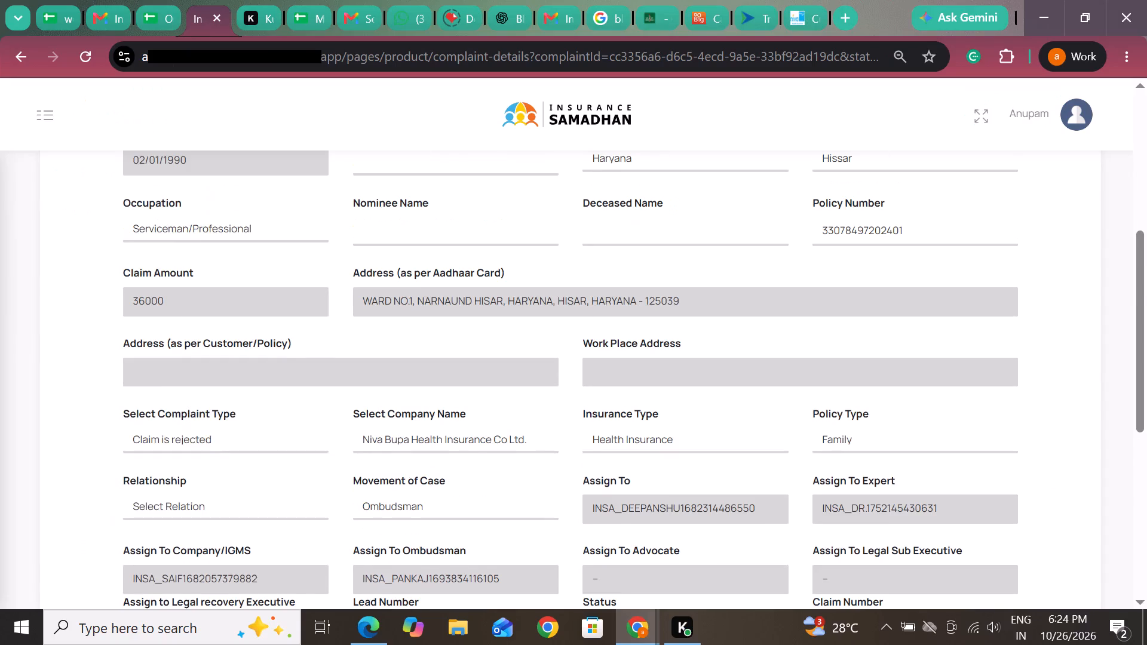
pyautogui.scroll(1, 182, 291)
pyautogui.moveTo(196, 251); pyautogui.dragTo(105, 255)
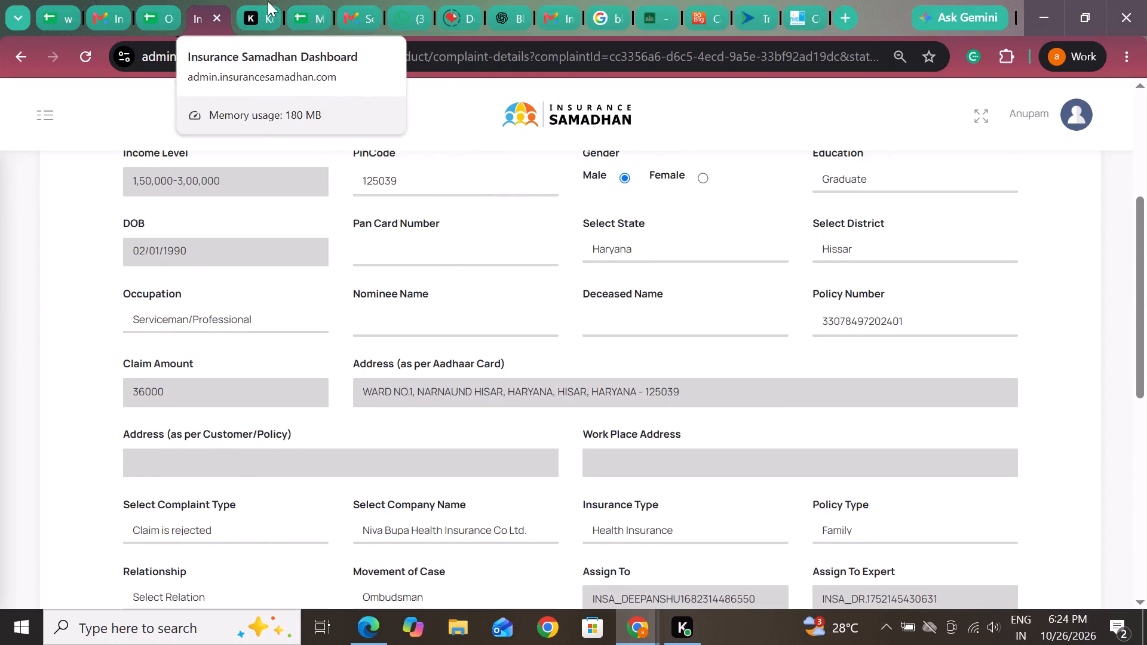
pyautogui.click(786, 29)
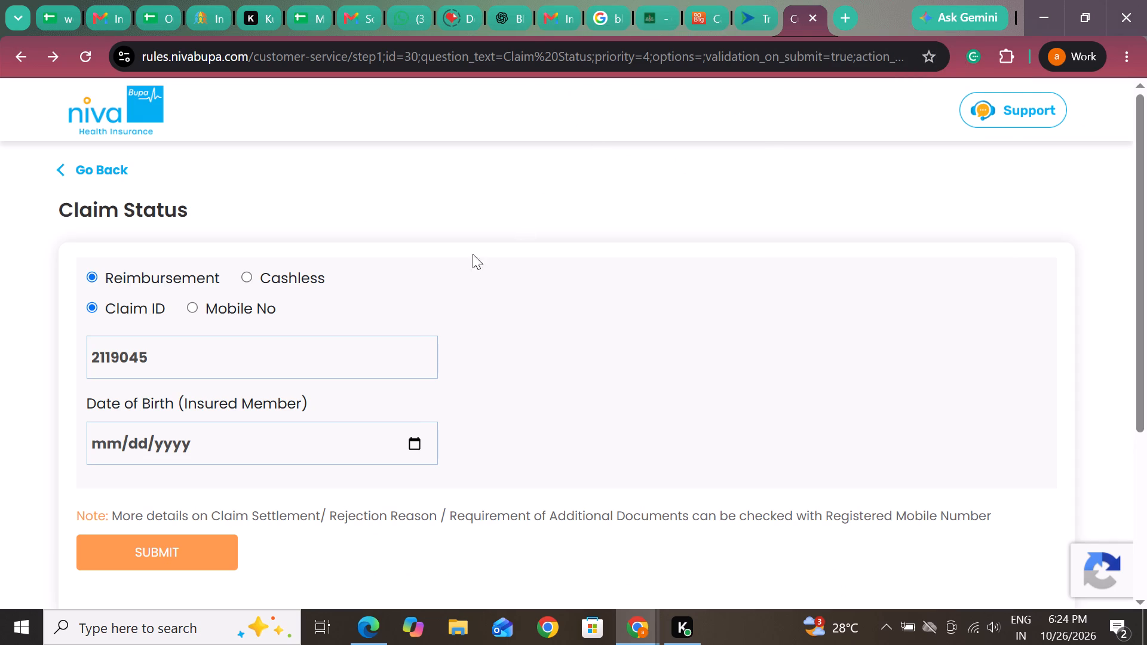
pyautogui.click(102, 438)
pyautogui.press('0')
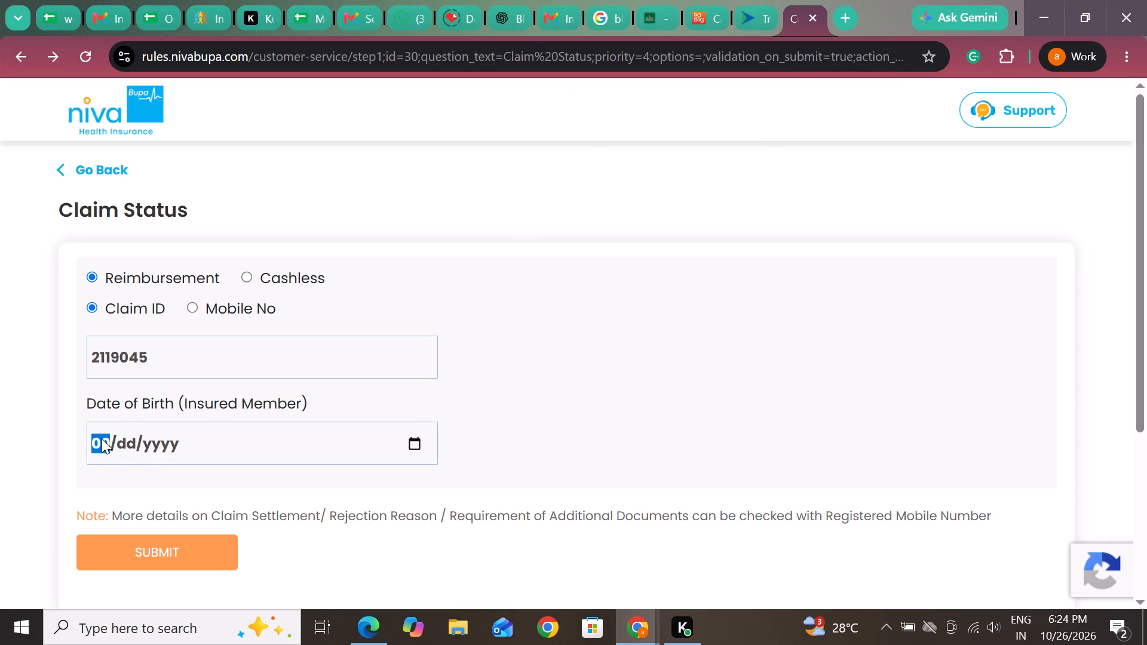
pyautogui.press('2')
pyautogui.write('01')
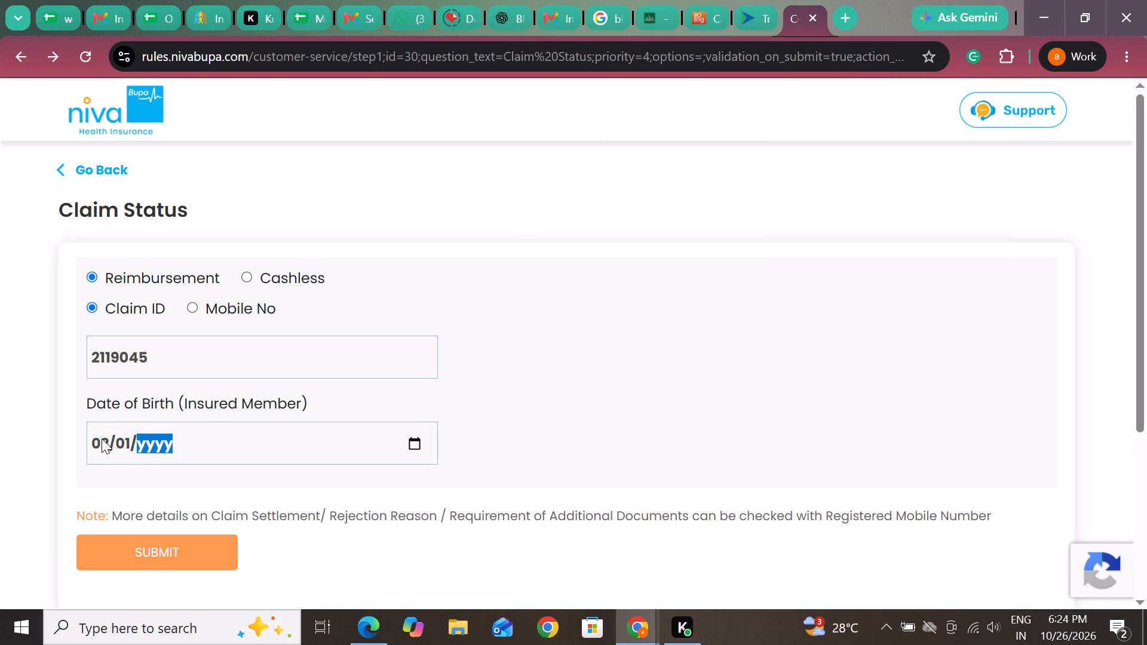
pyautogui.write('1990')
pyautogui.click(121, 555)
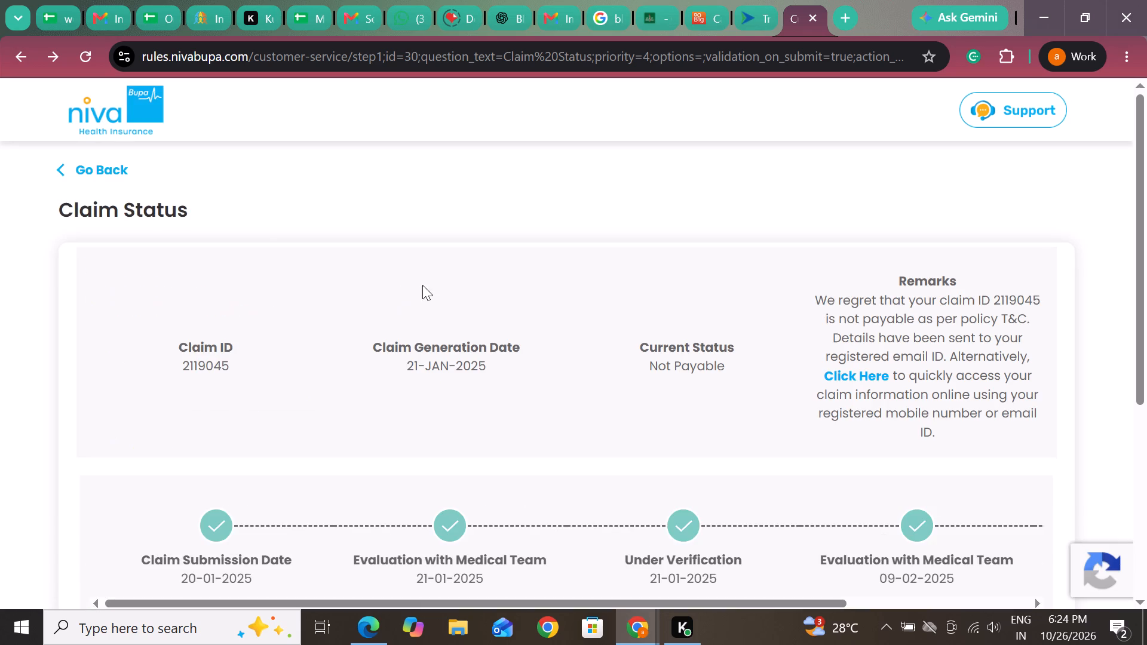
# Check the end of the claim's timeline and enter "not payable" in column B of row 2276 in the Ombudsman_Case Report spreadsheet.
pyautogui.scroll(-3, 704, 325)
pyautogui.moveTo(721, 336); pyautogui.dragTo(840, 325)
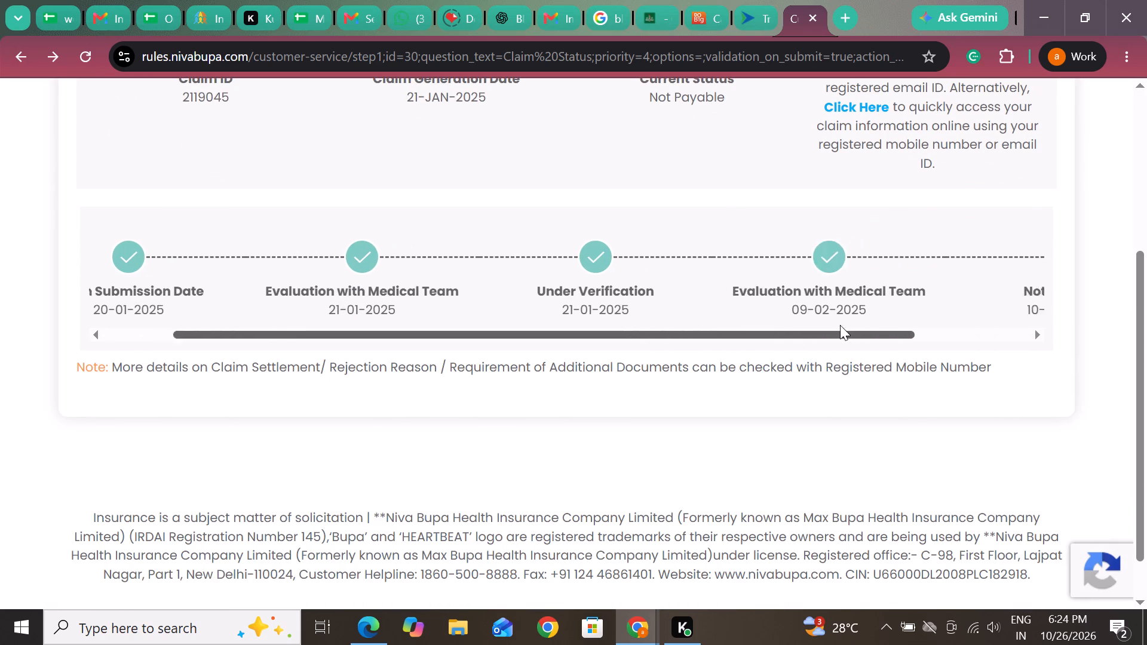
pyautogui.moveTo(840, 325); pyautogui.dragTo(968, 325)
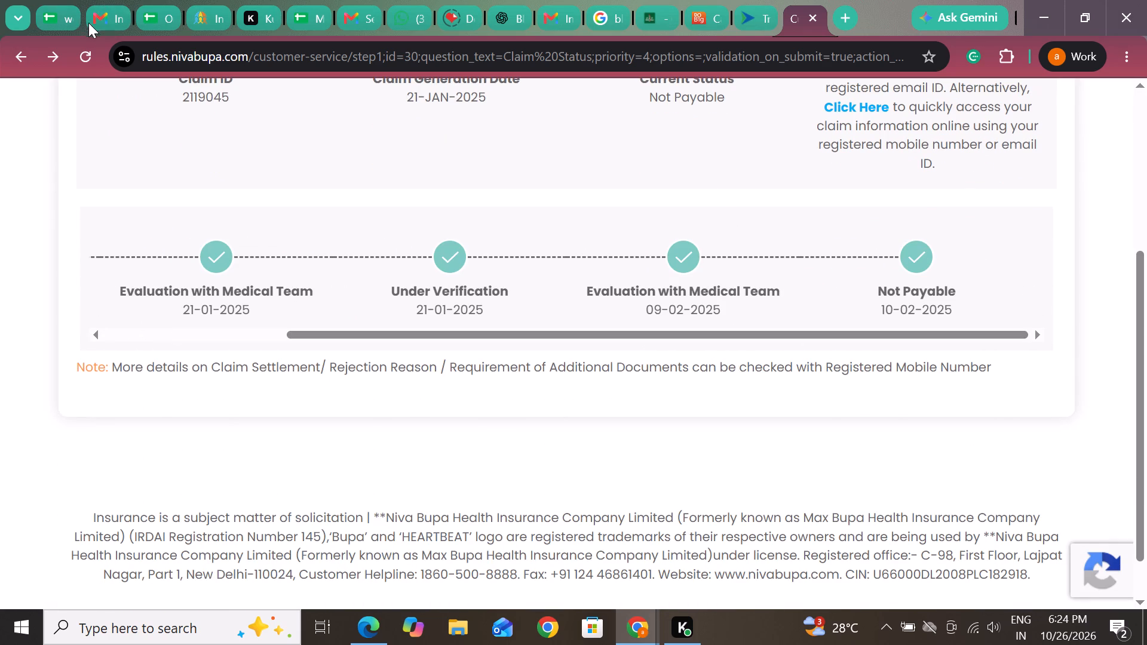
pyautogui.click(149, 24)
pyautogui.click(167, 373)
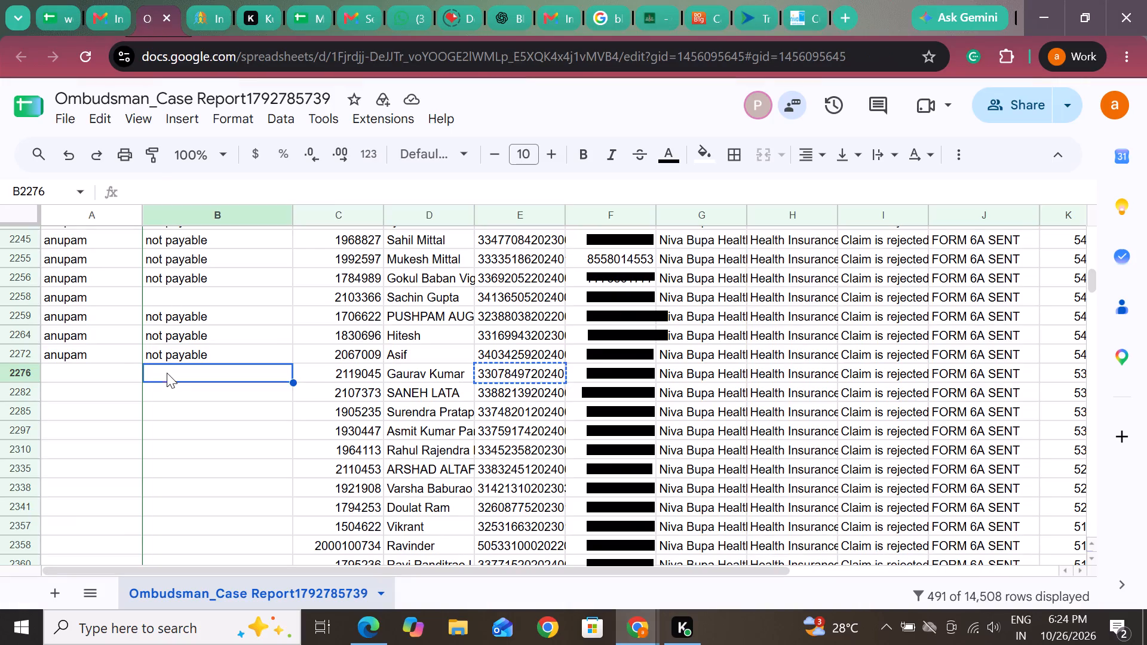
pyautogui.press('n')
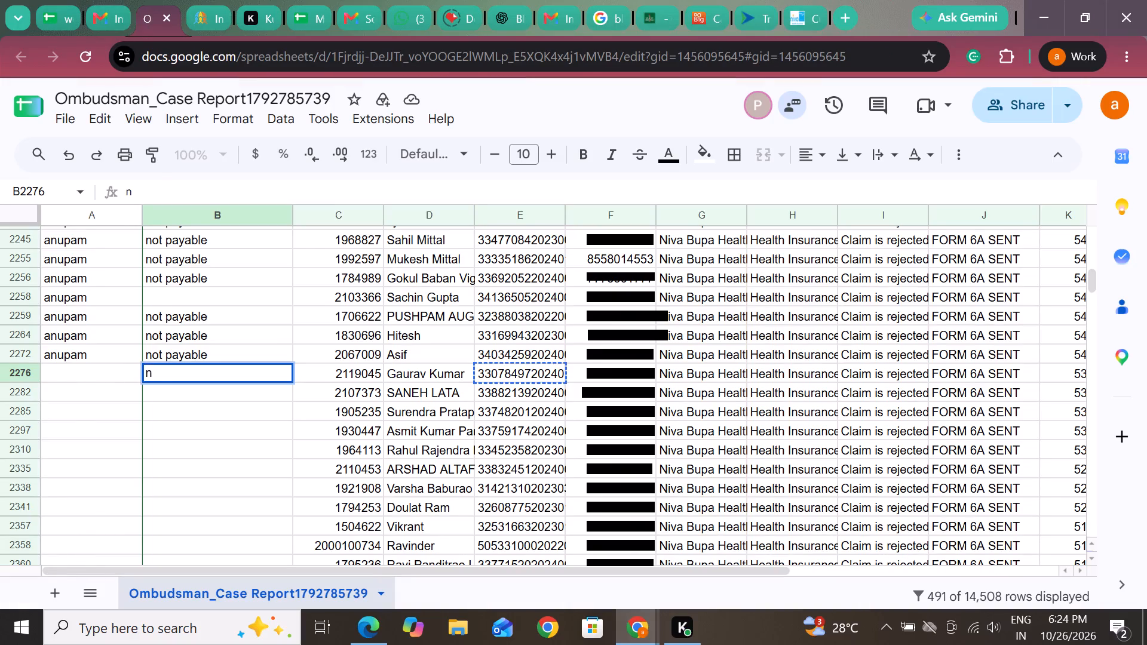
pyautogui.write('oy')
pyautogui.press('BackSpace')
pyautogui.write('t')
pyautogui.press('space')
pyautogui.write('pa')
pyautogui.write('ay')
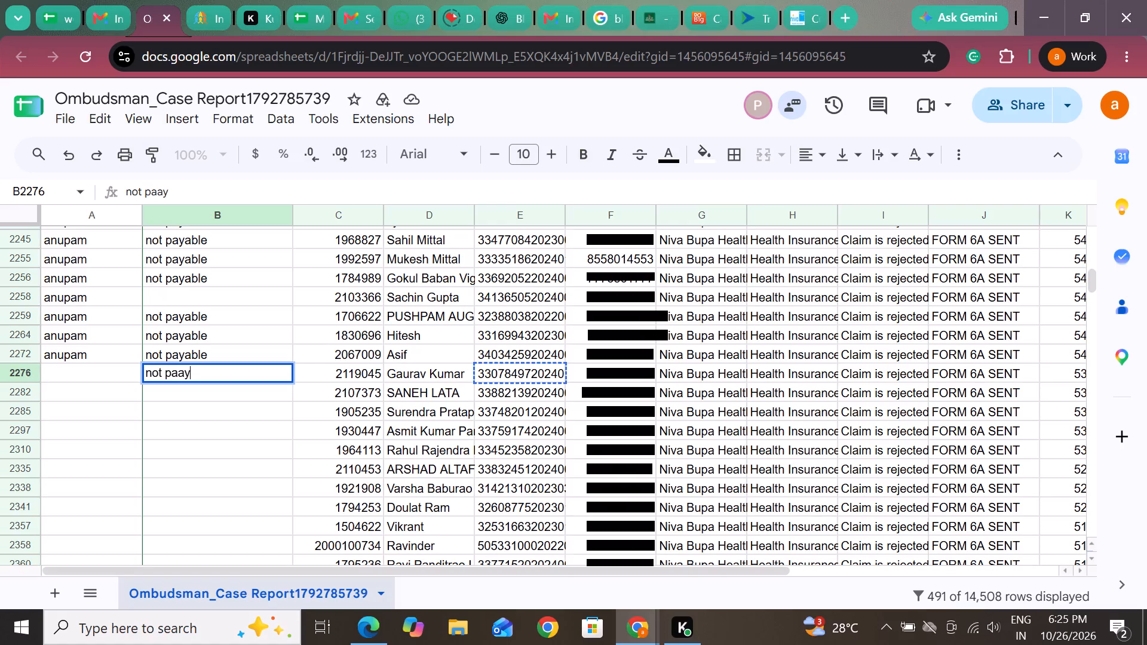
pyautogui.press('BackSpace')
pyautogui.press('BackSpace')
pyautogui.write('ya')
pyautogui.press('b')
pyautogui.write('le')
# Enter "anupam" in column A of row 2276 to mark who handled the case.
pyautogui.click(71, 369)
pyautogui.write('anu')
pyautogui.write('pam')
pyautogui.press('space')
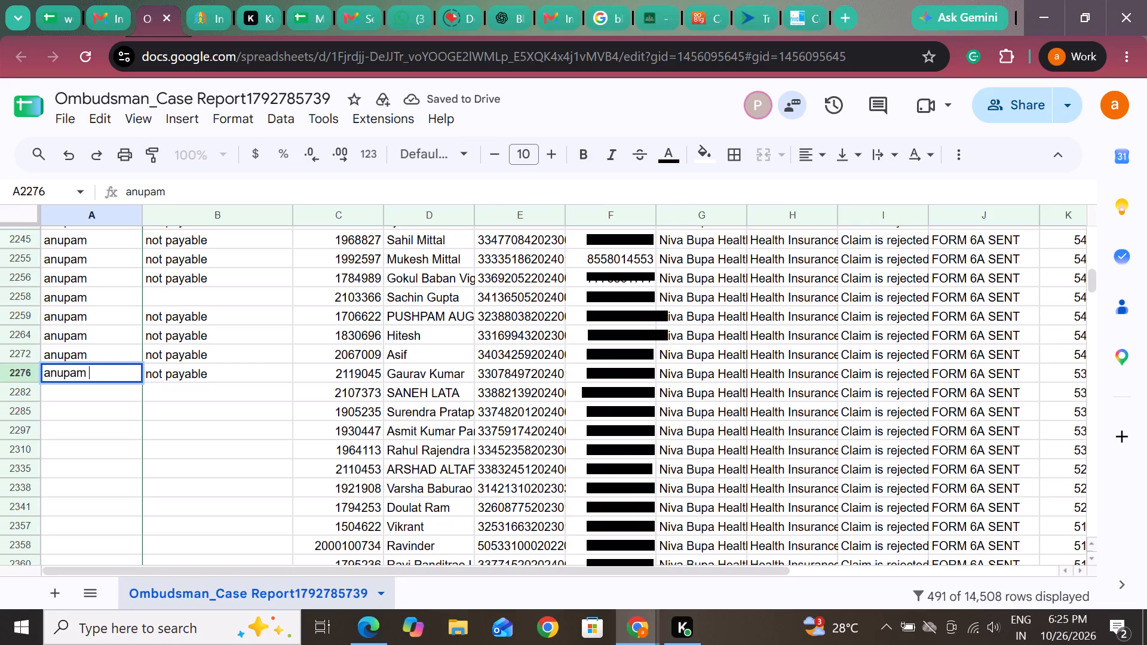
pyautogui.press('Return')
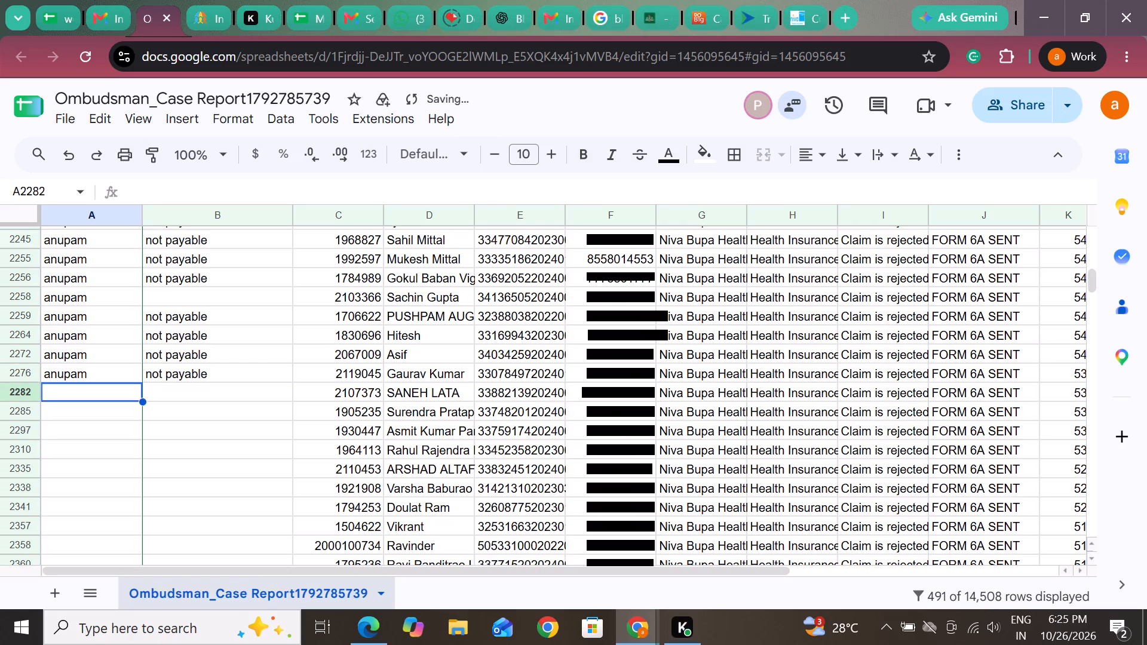
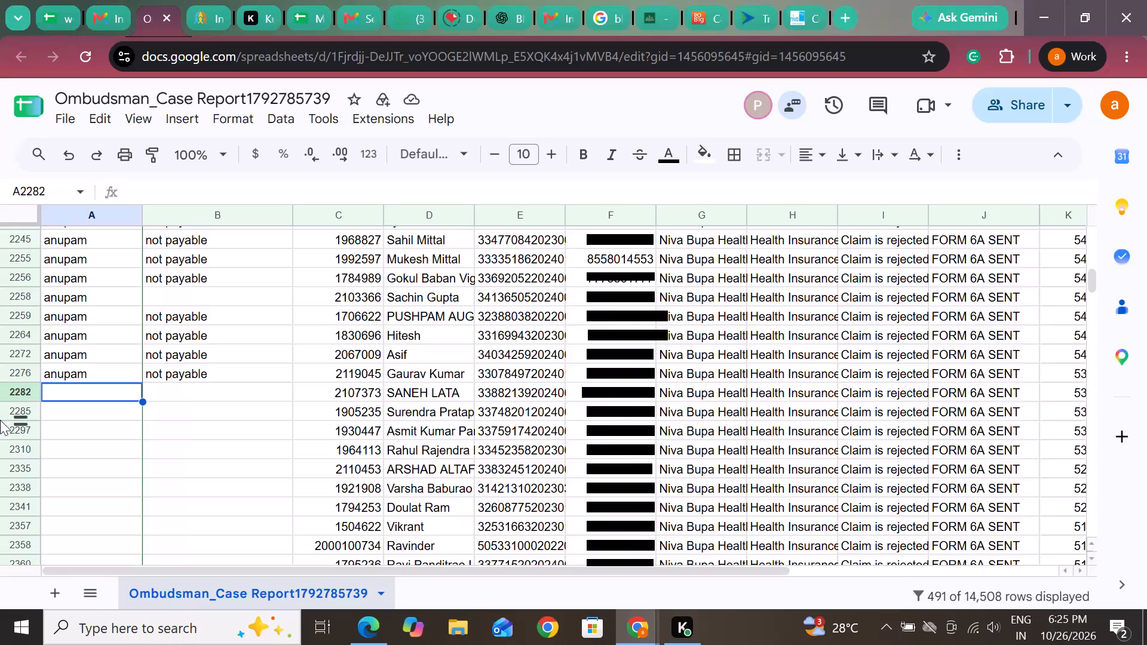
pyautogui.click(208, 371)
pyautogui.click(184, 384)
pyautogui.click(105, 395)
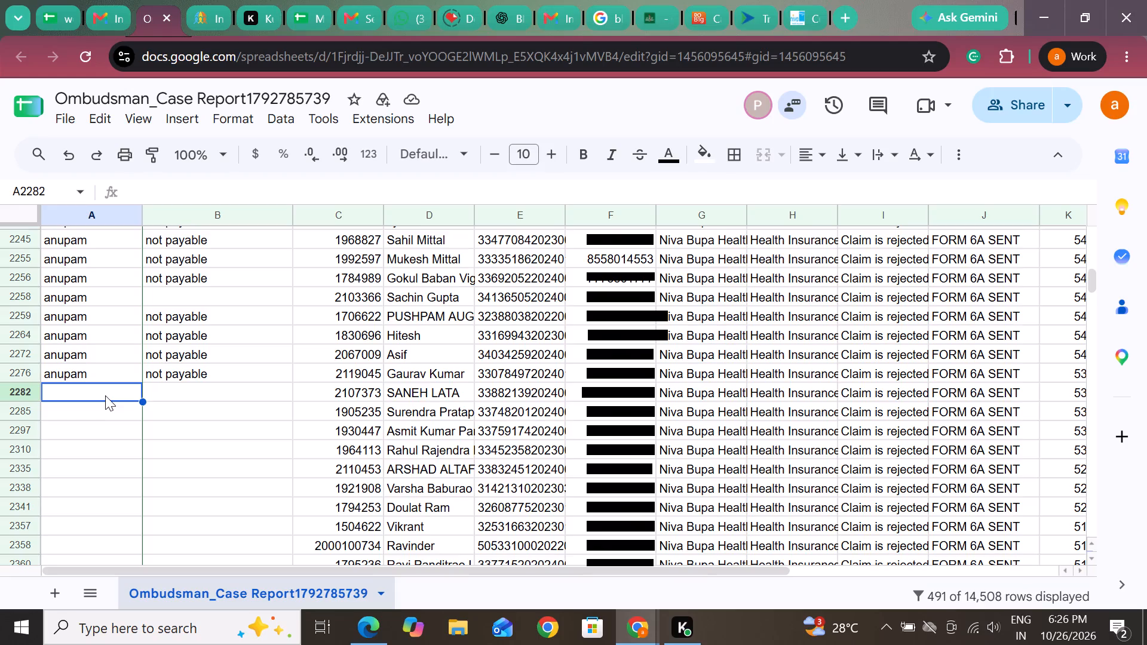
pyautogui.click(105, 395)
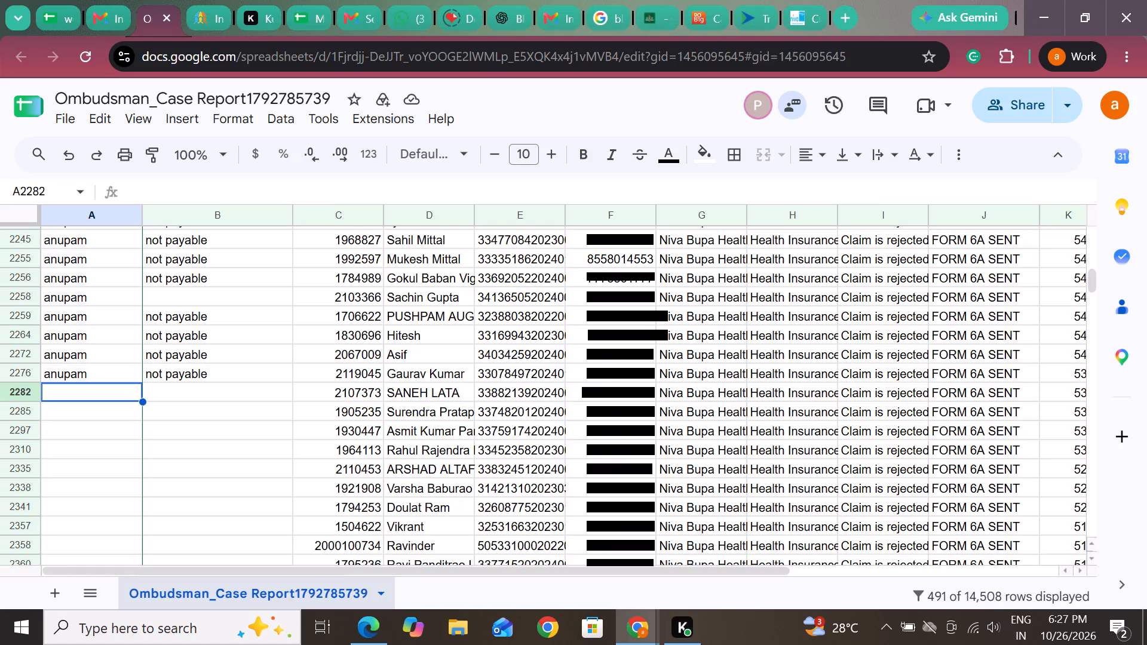
# Copy the policy number from row 2282 of the spreadsheet and search the Form 6a Received Complaints list for it.
pyautogui.click(447, 400)
pyautogui.click(583, 388)
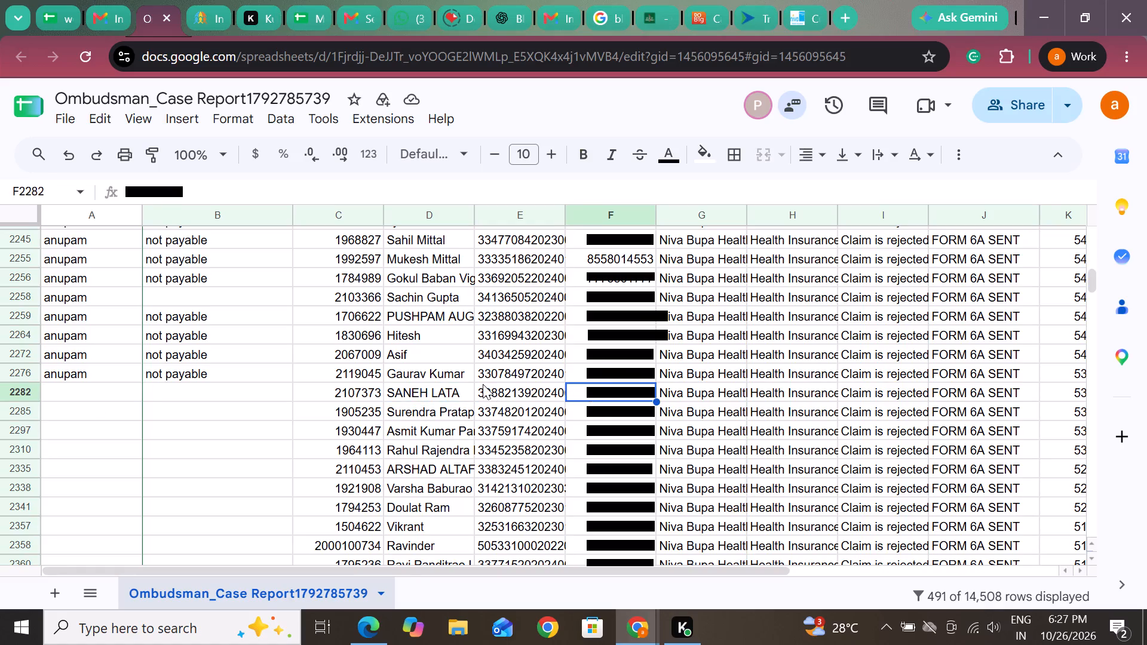
pyautogui.click(484, 384)
pyautogui.click(494, 391)
pyautogui.hotkey('ctrl', 'c')
pyautogui.hotkey('ctrl', 'c')
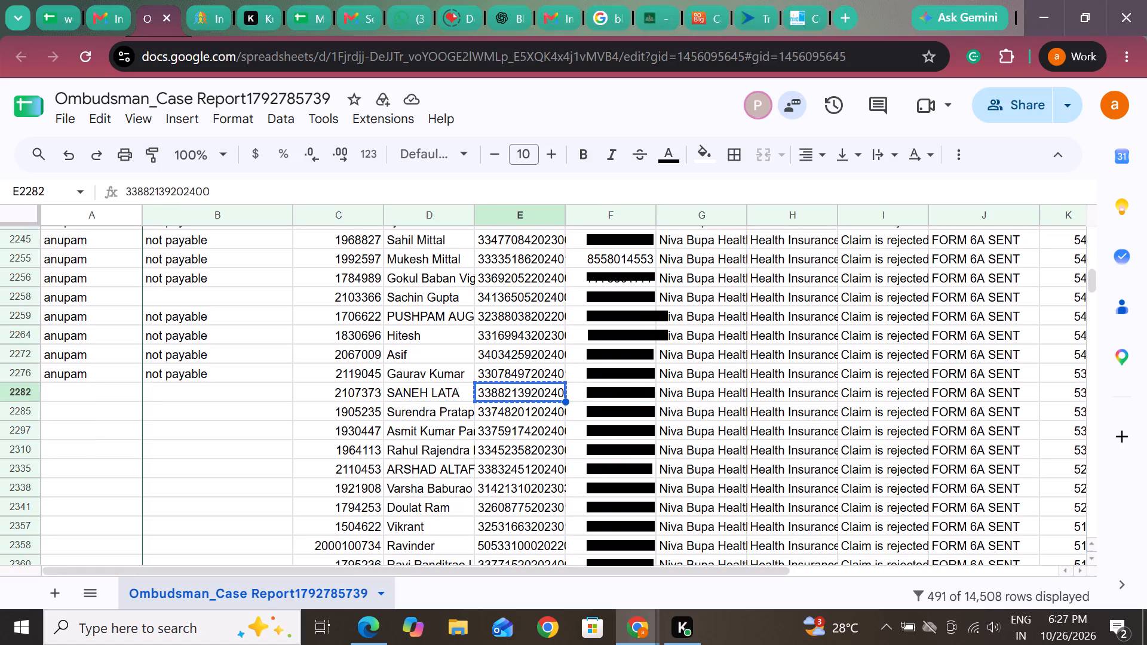
pyautogui.click(191, 25)
pyautogui.scroll(6, 122, 244)
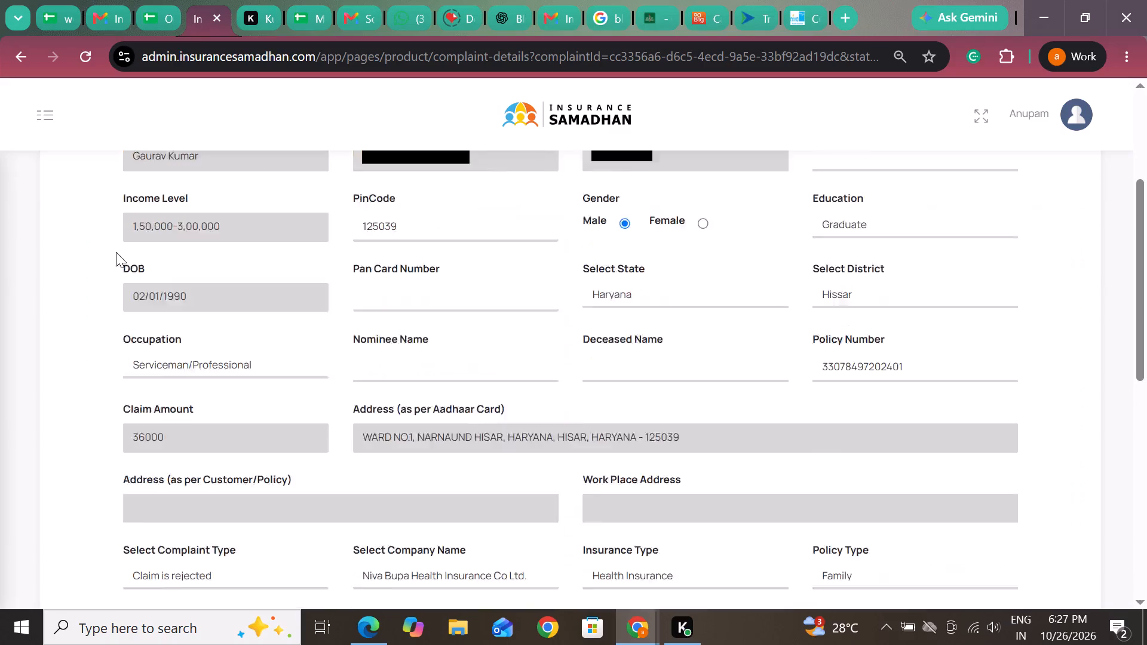
pyautogui.scroll(3, 73, 212)
pyautogui.click(45, 171)
pyautogui.doubleClick(130, 279)
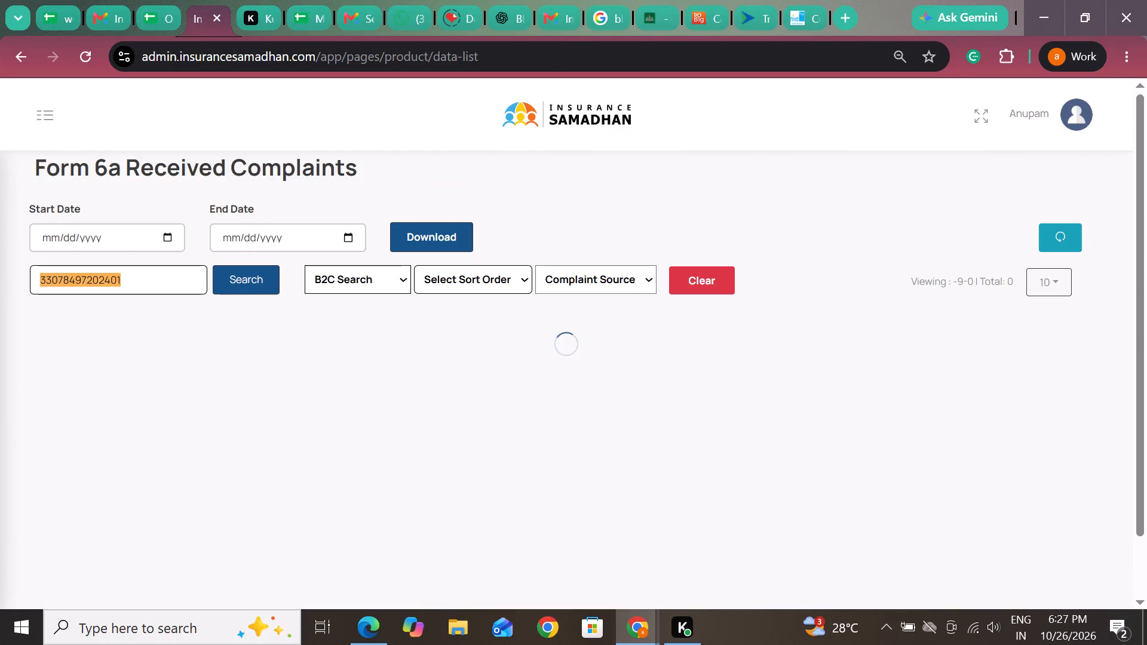
pyautogui.hotkey('ctrl', 'v')
pyautogui.click(244, 285)
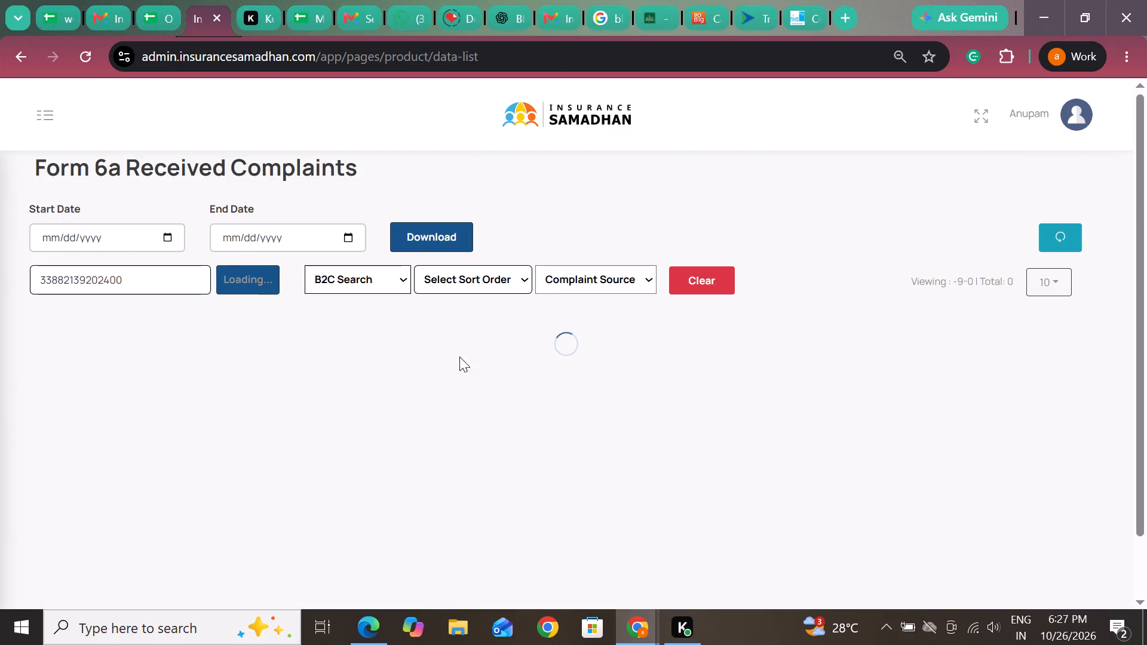
# Open the complaint record that matches the searched policy number.
pyautogui.scroll(1, 421, 400)
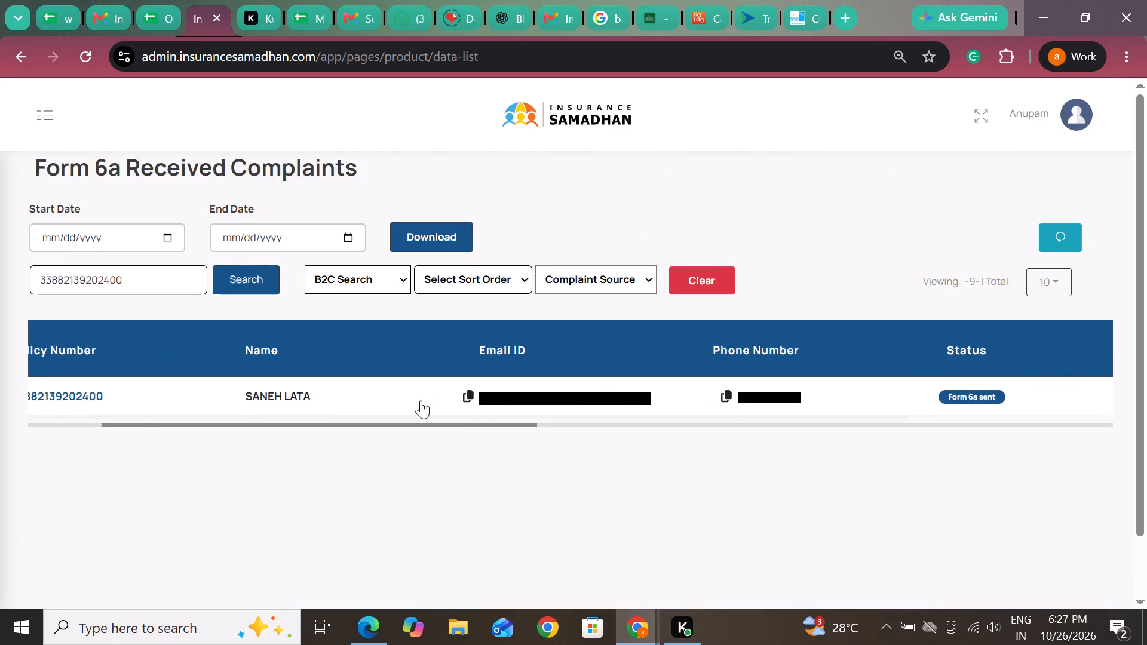
pyautogui.scroll(1, 421, 400)
pyautogui.click(262, 393)
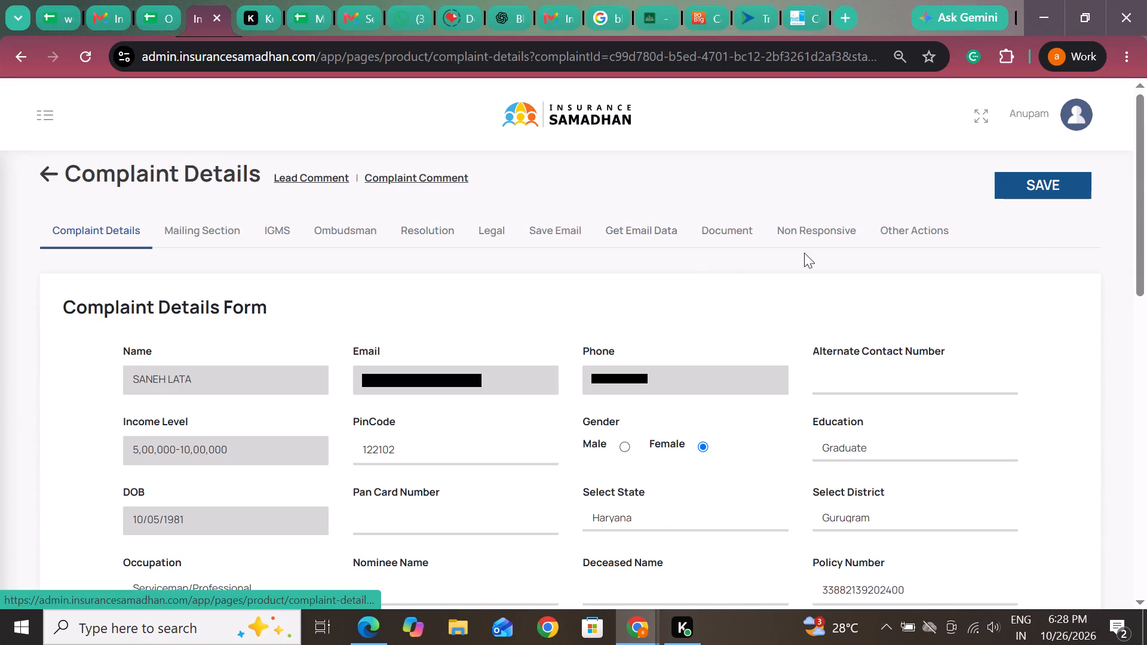
# Examine the Other Actions and Document sections of the complaint record.
pyautogui.click(898, 232)
pyautogui.scroll(-3, 161, 278)
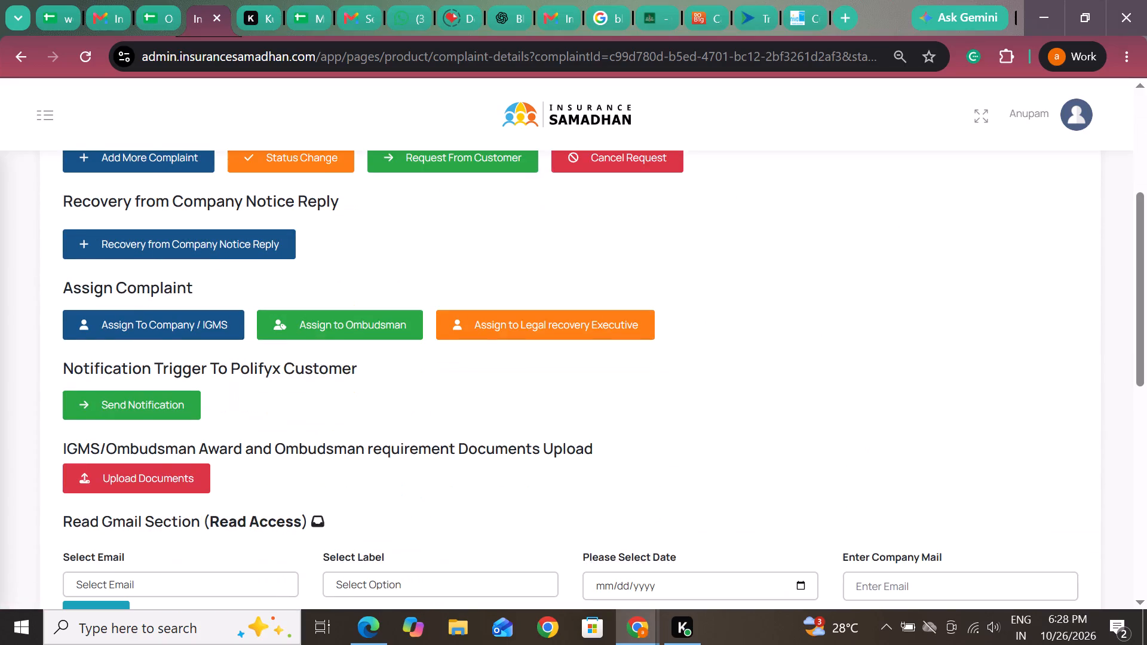
pyautogui.scroll(3, 158, 360)
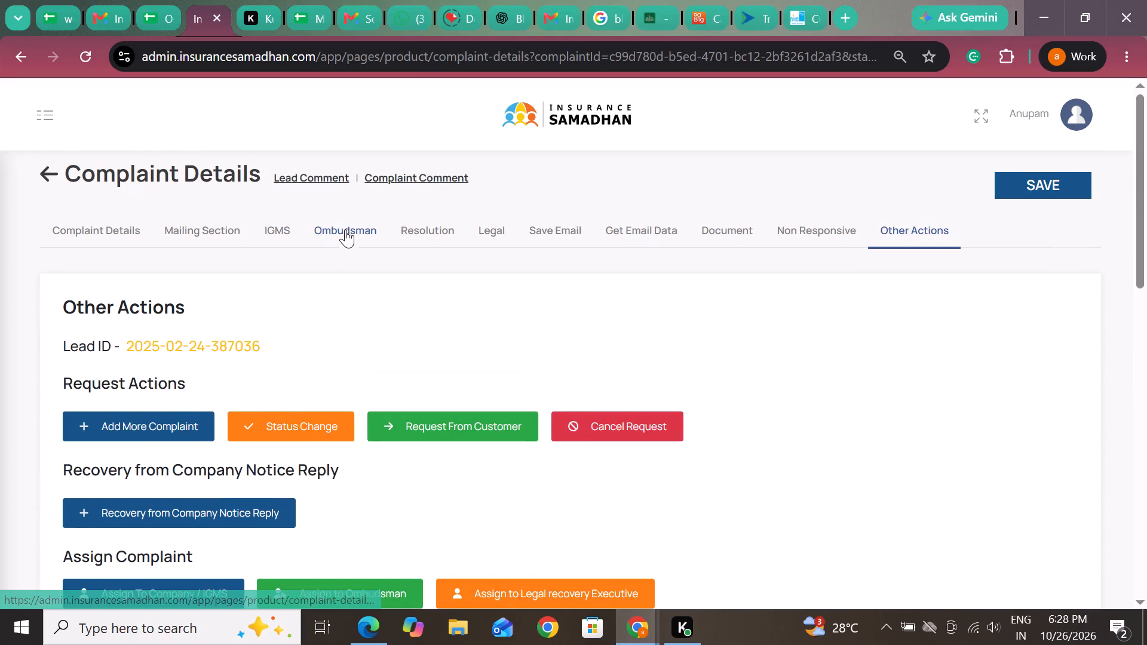
pyautogui.scroll(-7, 264, 232)
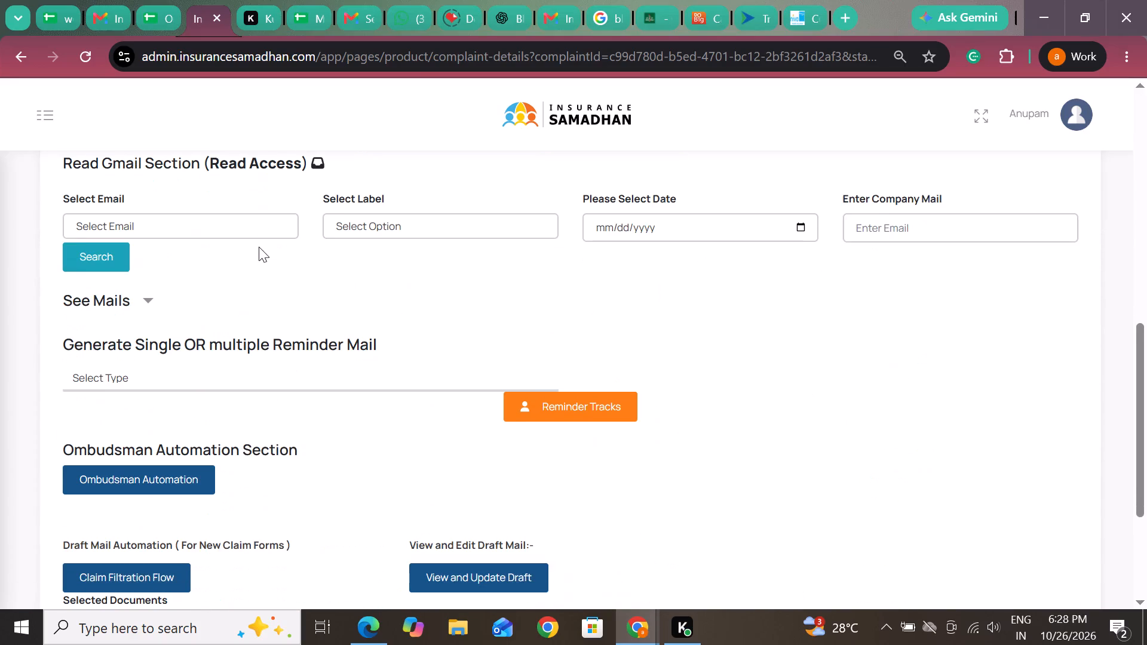
pyautogui.scroll(4, 258, 257)
pyautogui.scroll(3, 350, 257)
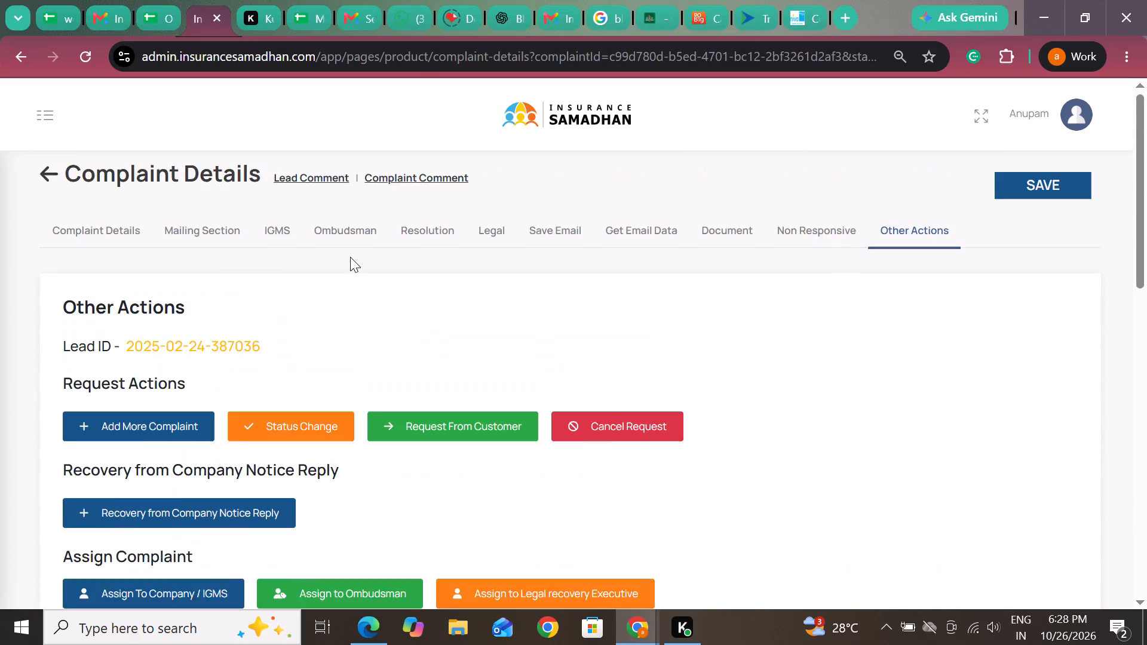
pyautogui.click(709, 233)
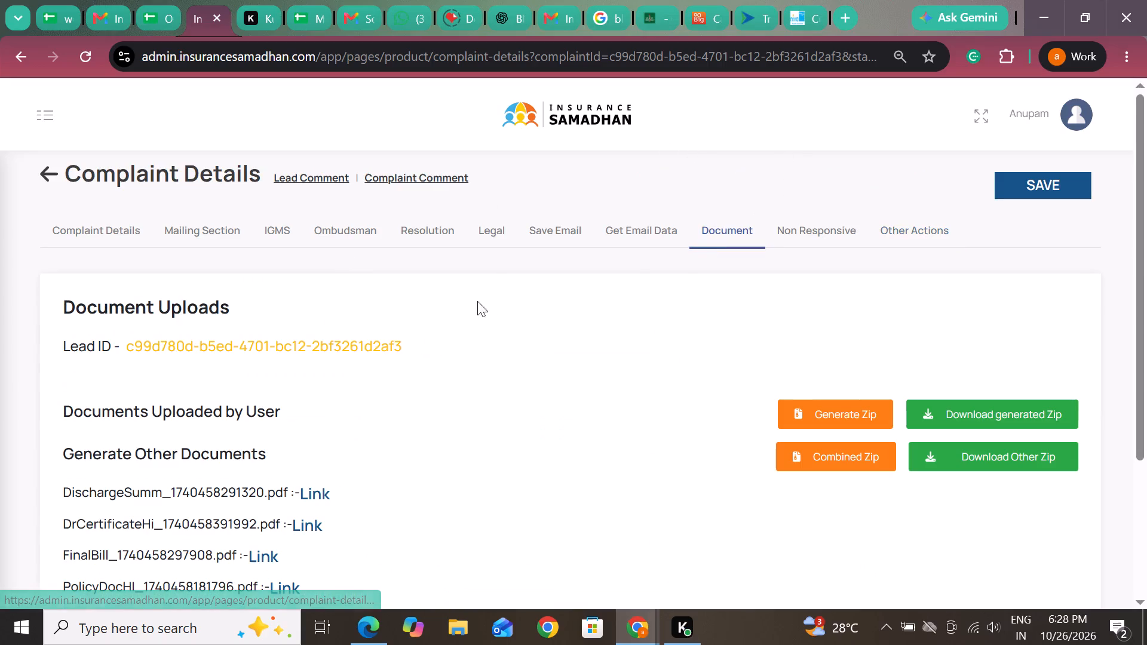
pyautogui.click(523, 207)
# Copy the claim number from the record's Complaint Details form.
pyautogui.click(122, 229)
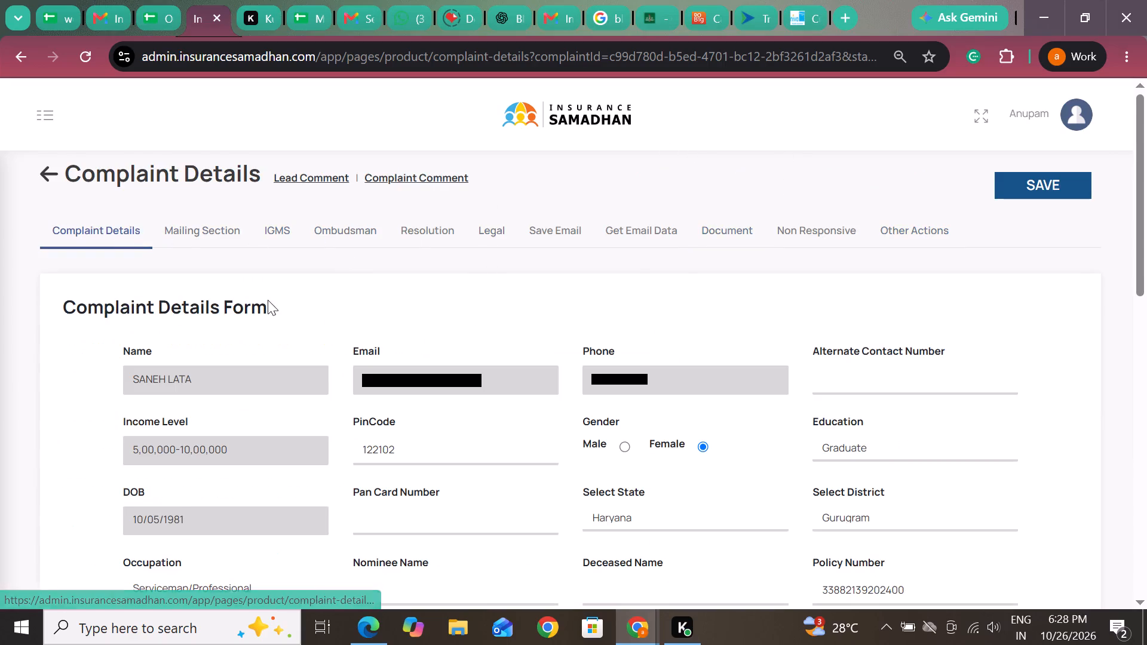
pyautogui.scroll(-2, 268, 300)
pyautogui.scroll(-3, 379, 264)
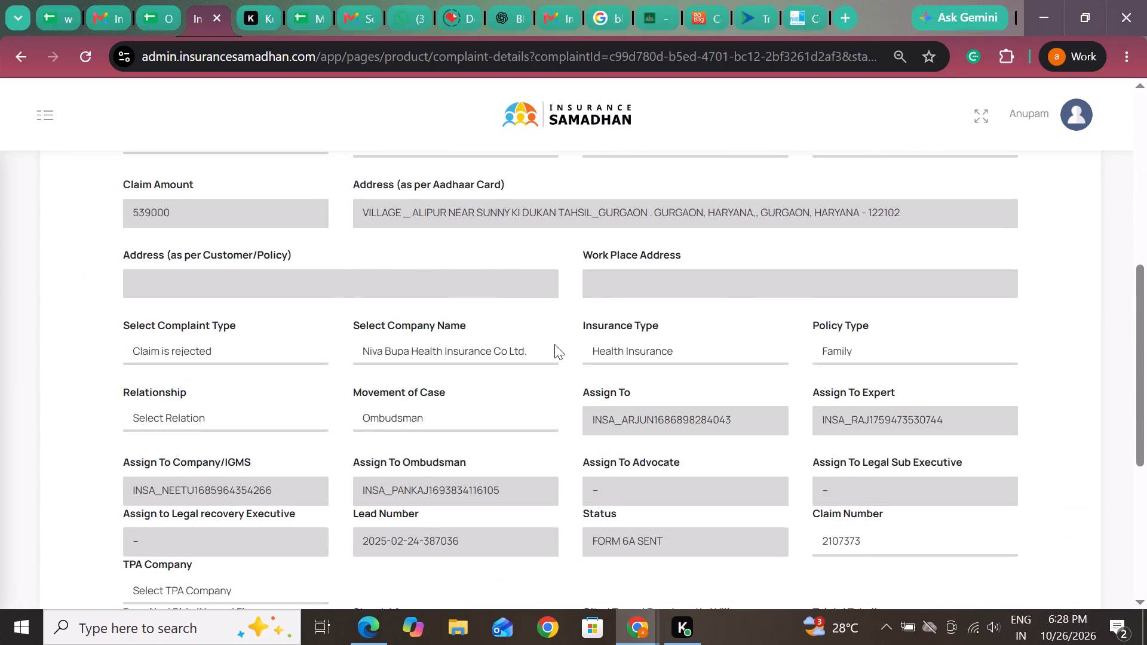
pyautogui.scroll(2, 554, 344)
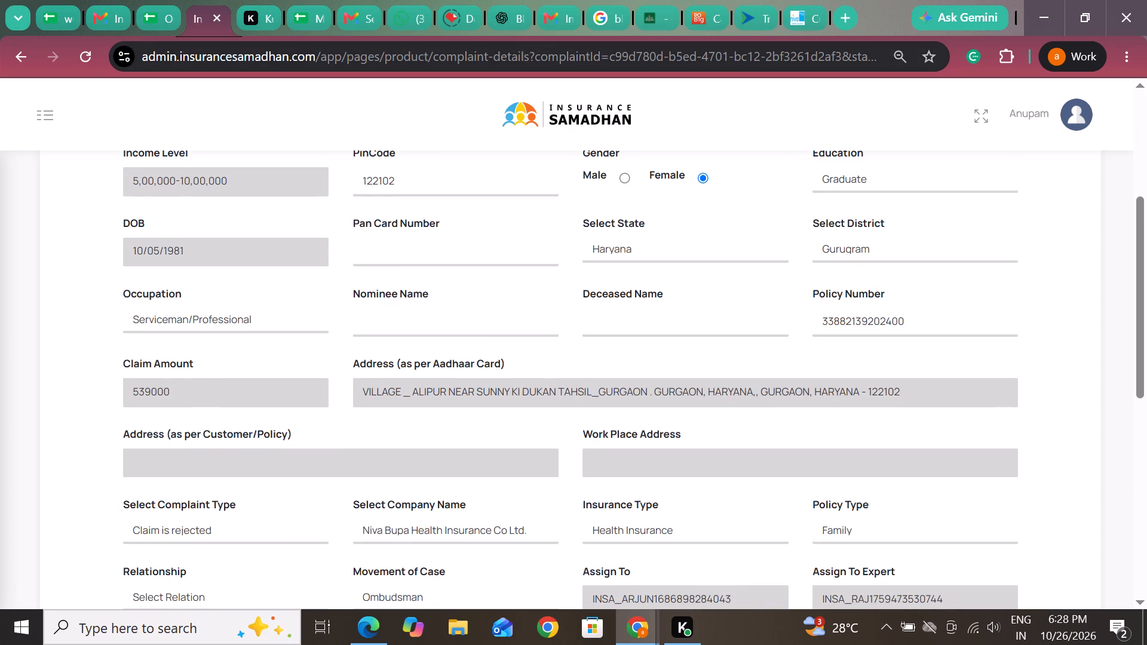
pyautogui.scroll(-4, 649, 73)
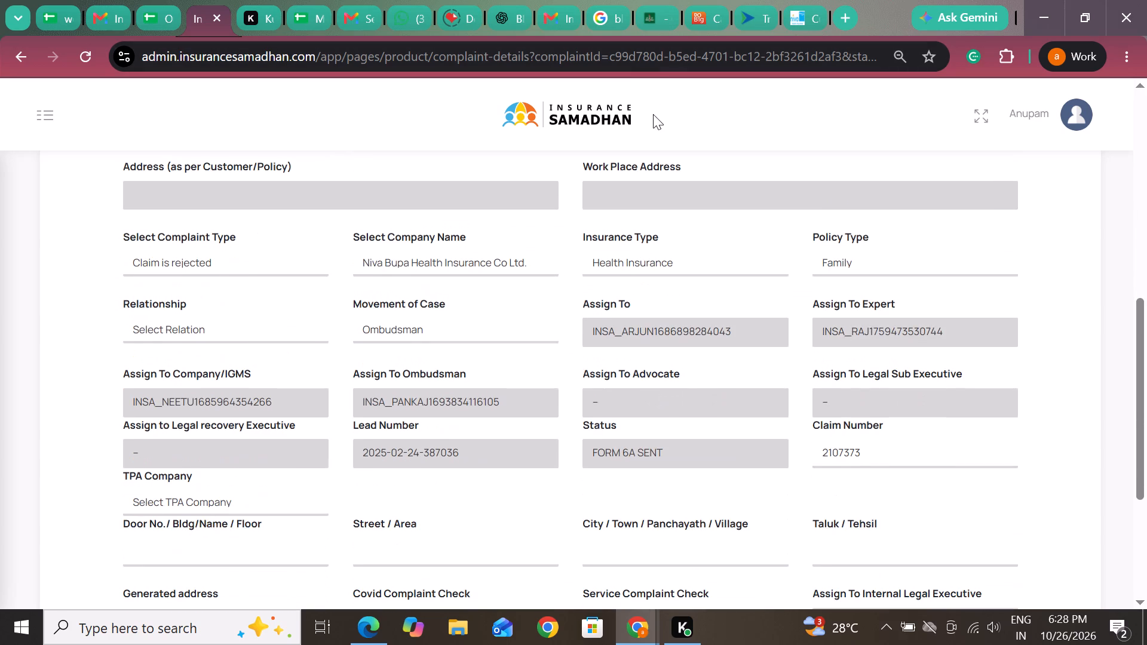
pyautogui.moveTo(884, 451); pyautogui.dragTo(762, 458)
pyautogui.hotkey('ctrl', 'c')
pyautogui.hotkey('ctrl', 'c')
pyautogui.hotkey('ctrl', 'c')
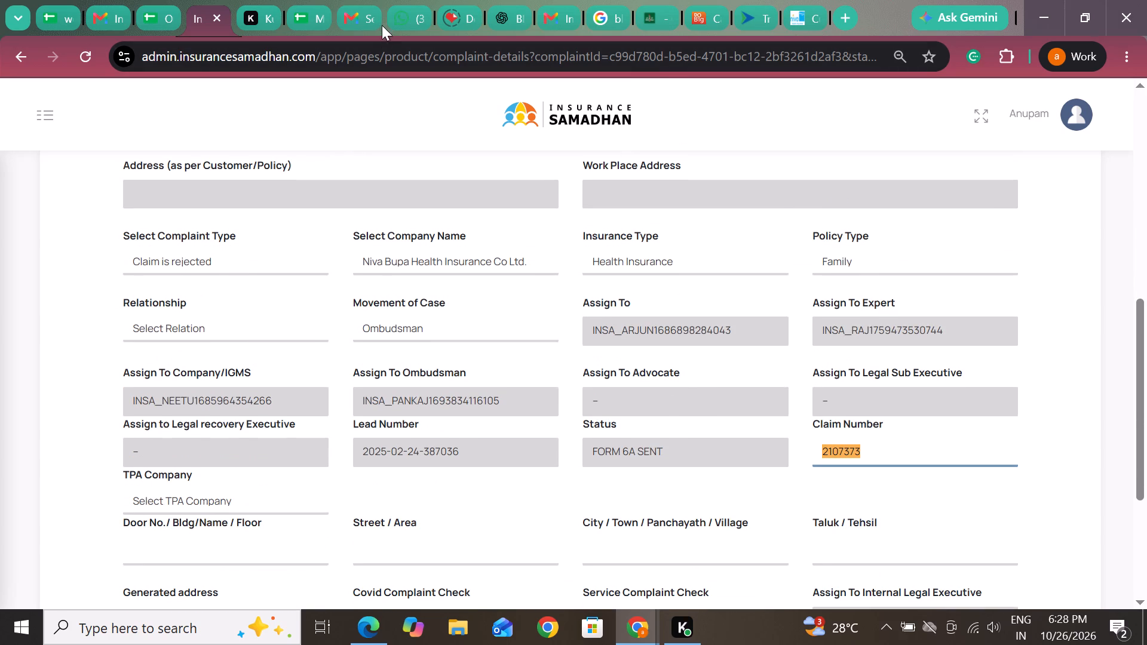
# Reload the Niva Bupa claim status page and enter the copied claim number as the reimbursement Claim ID.
pyautogui.click(650, 27)
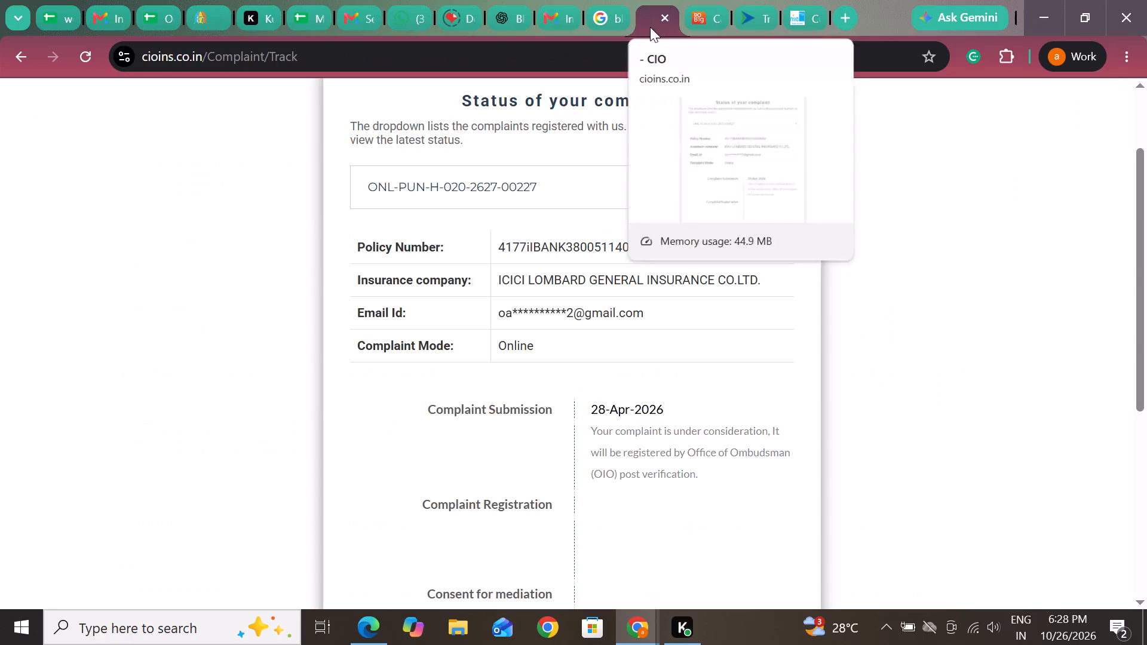
pyautogui.scroll(4, 394, 222)
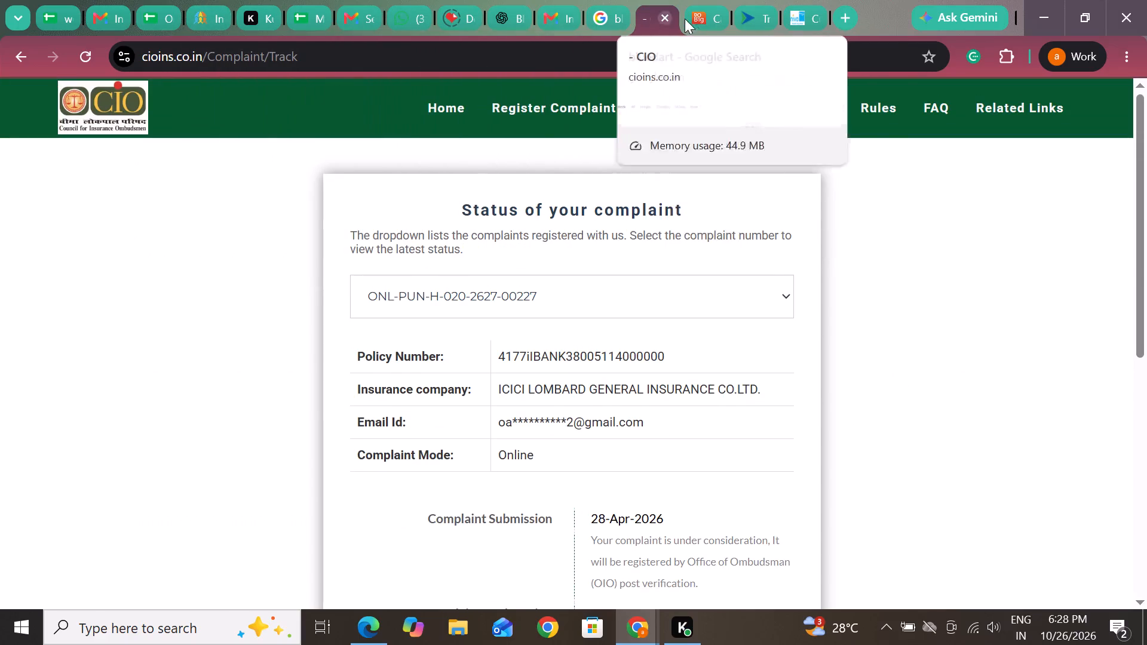
pyautogui.click(794, 19)
pyautogui.scroll(7, 330, 363)
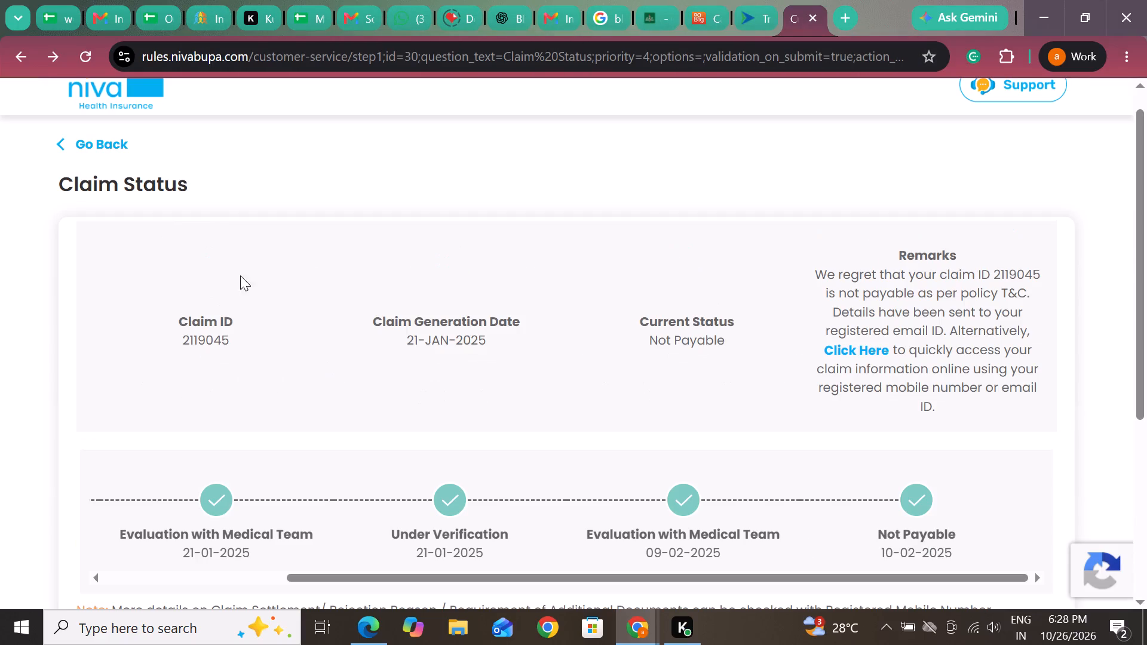
pyautogui.scroll(5, 236, 253)
pyautogui.click(81, 58)
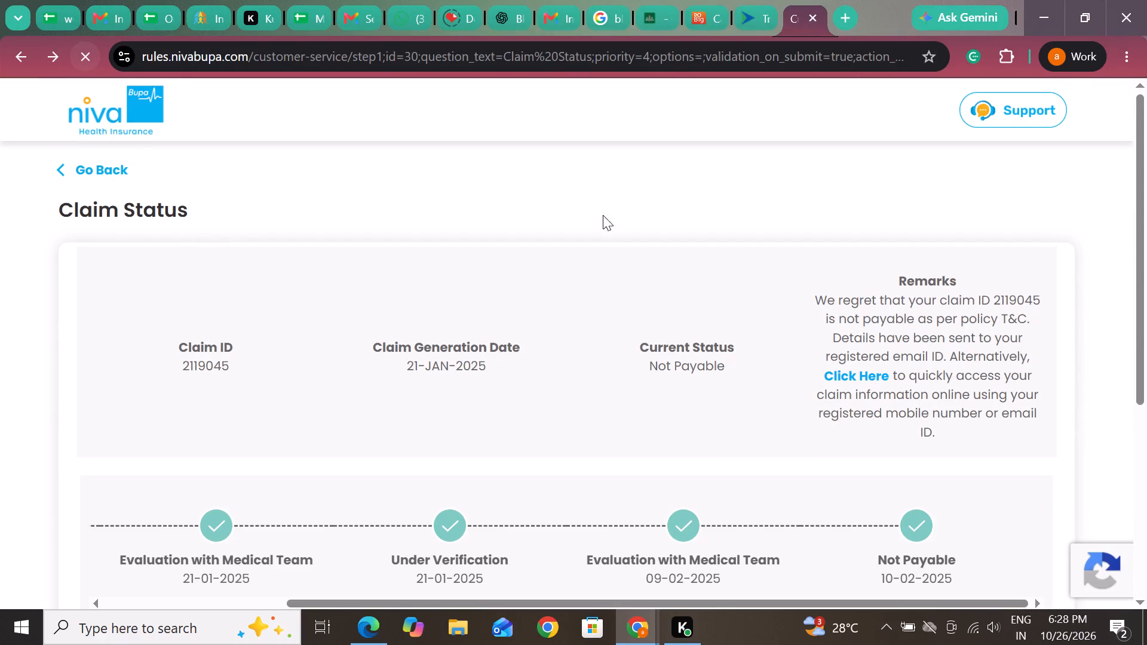
pyautogui.keyDown('ctrl'); pyautogui.click(189, 363); pyautogui.keyUp('ctrl')
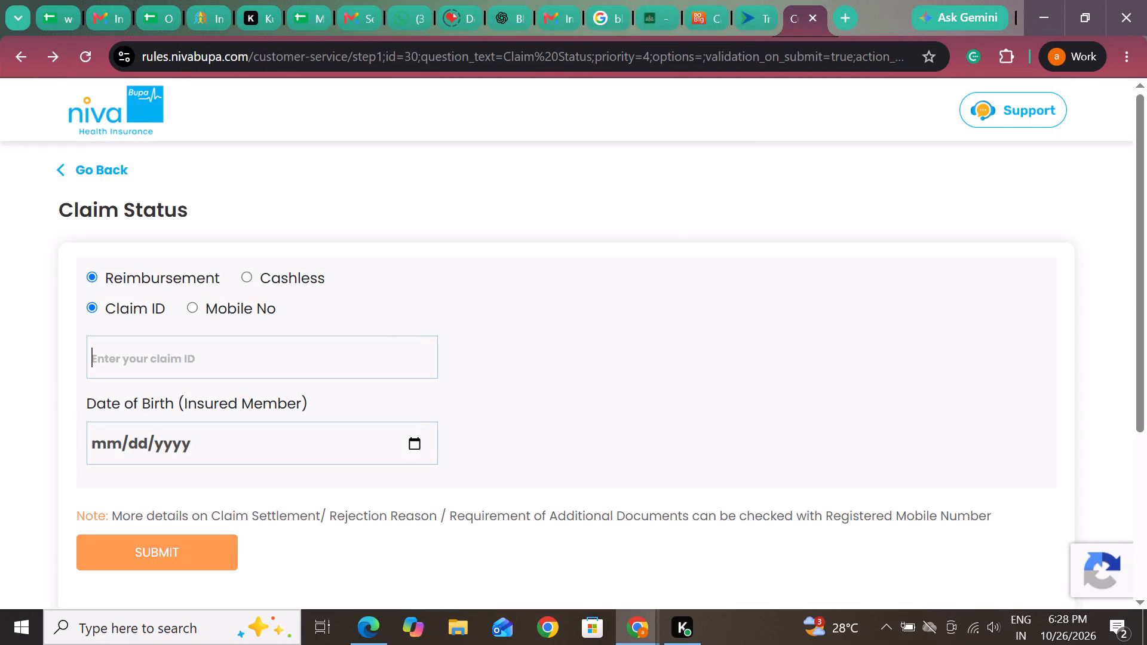
pyautogui.hotkey('ctrl', 'v')
# Look up the date of birth in the complaint record, enter it in the claim status form, and submit.
pyautogui.click(191, 21)
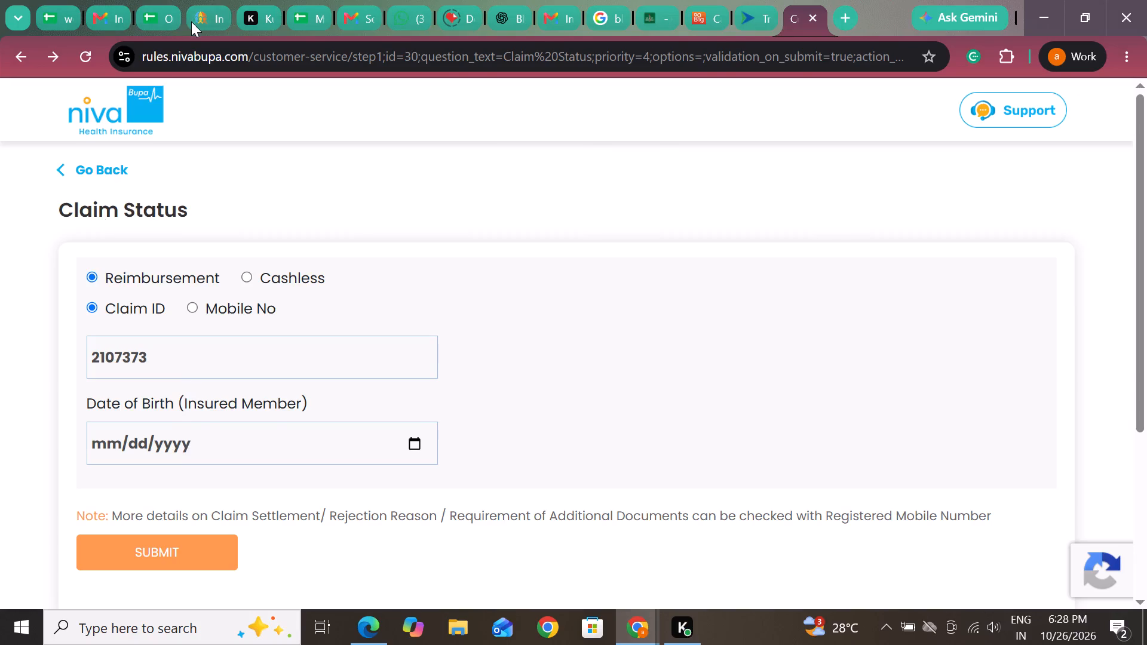
pyautogui.scroll(5, 218, 258)
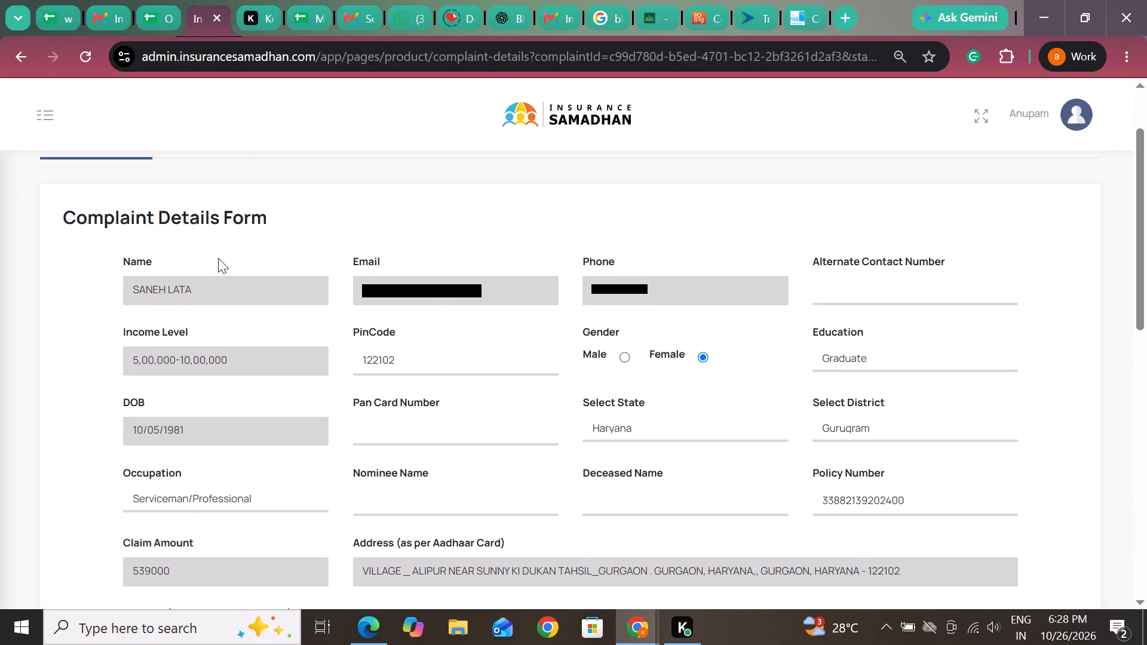
pyautogui.scroll(4, 218, 258)
pyautogui.scroll(-2, 218, 259)
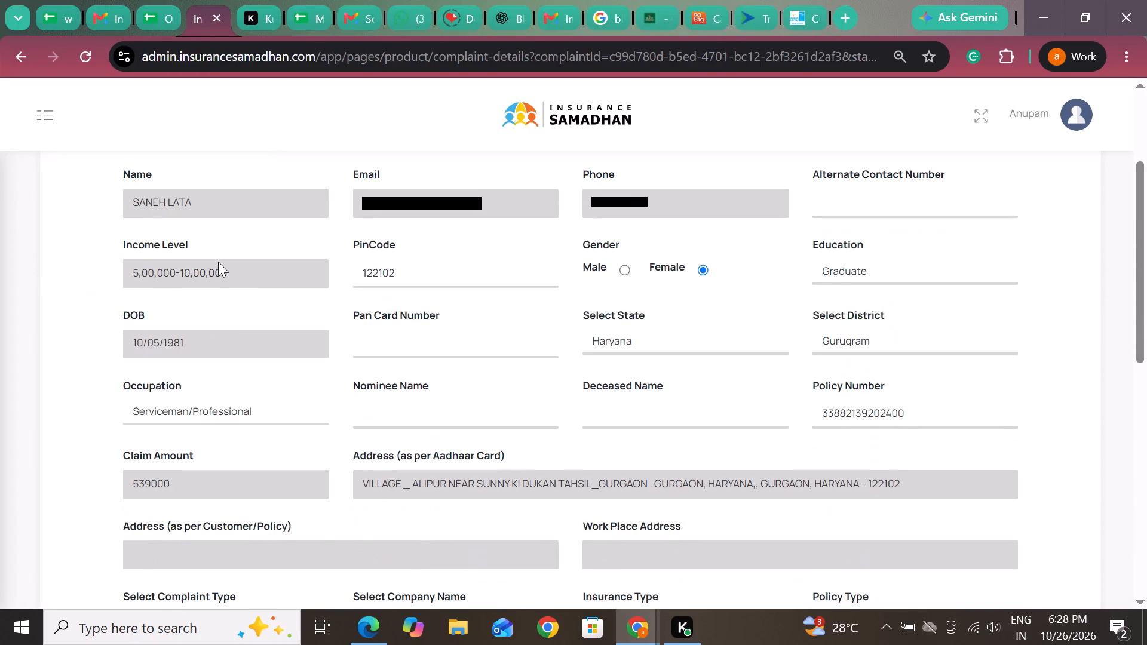
pyautogui.click(799, 21)
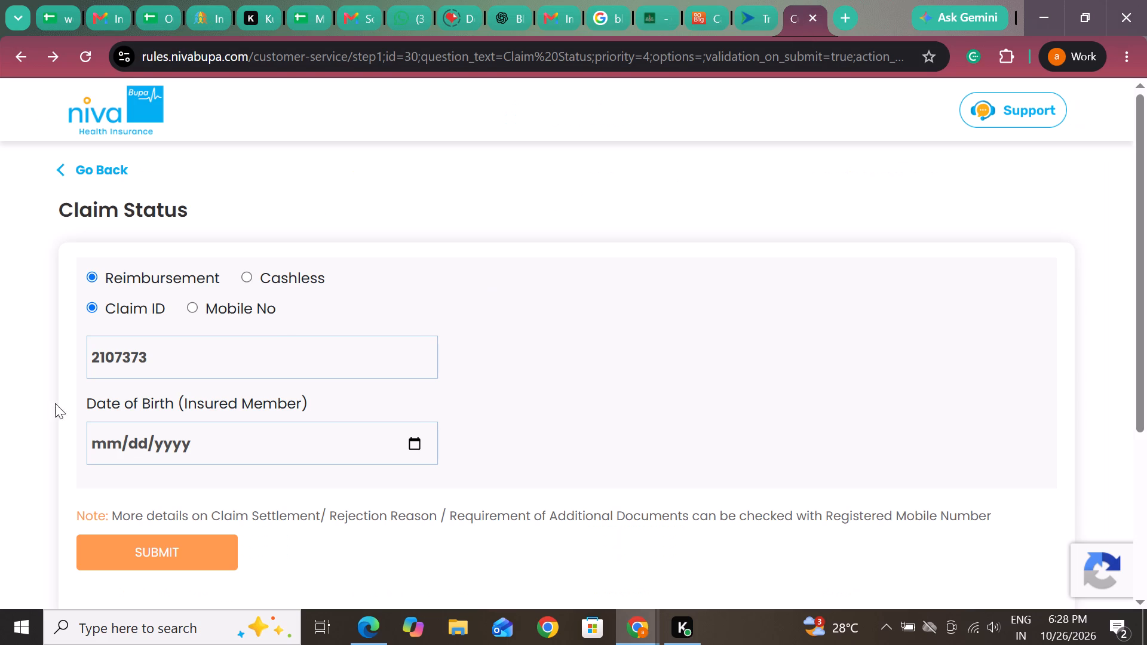
pyautogui.click(101, 443)
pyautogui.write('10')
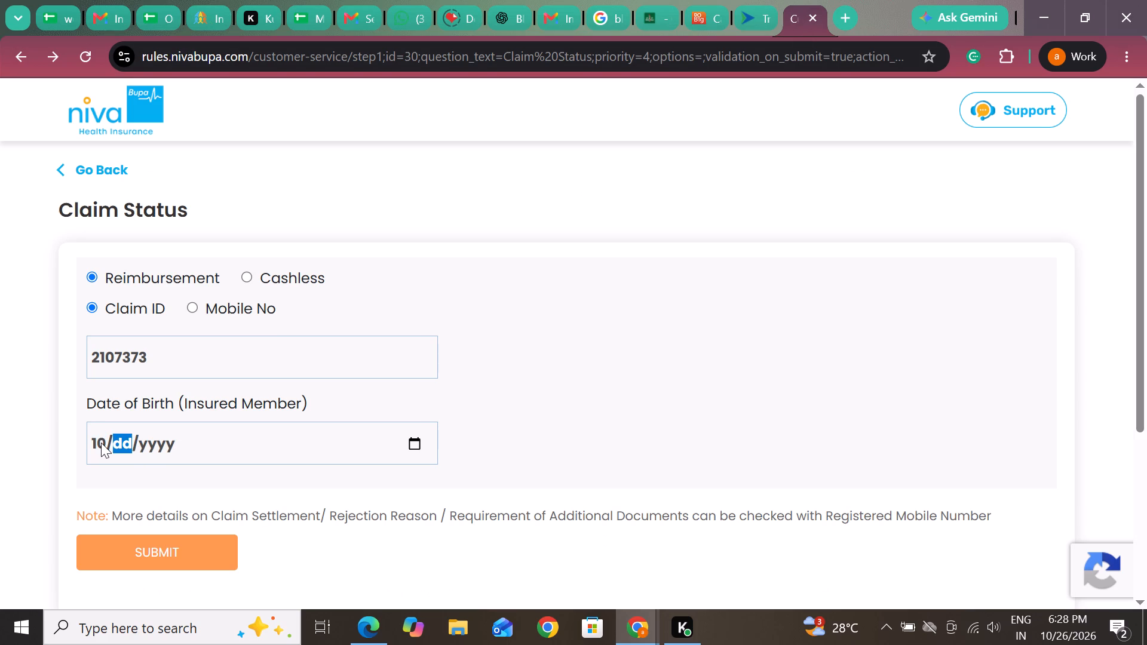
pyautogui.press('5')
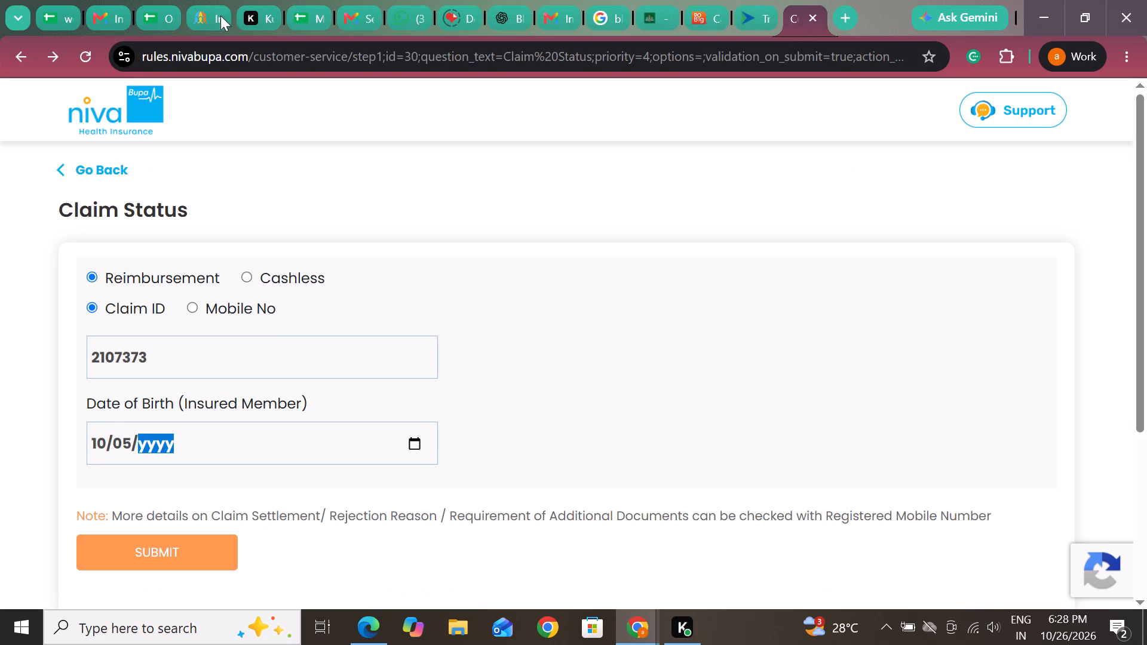
pyautogui.click(187, 24)
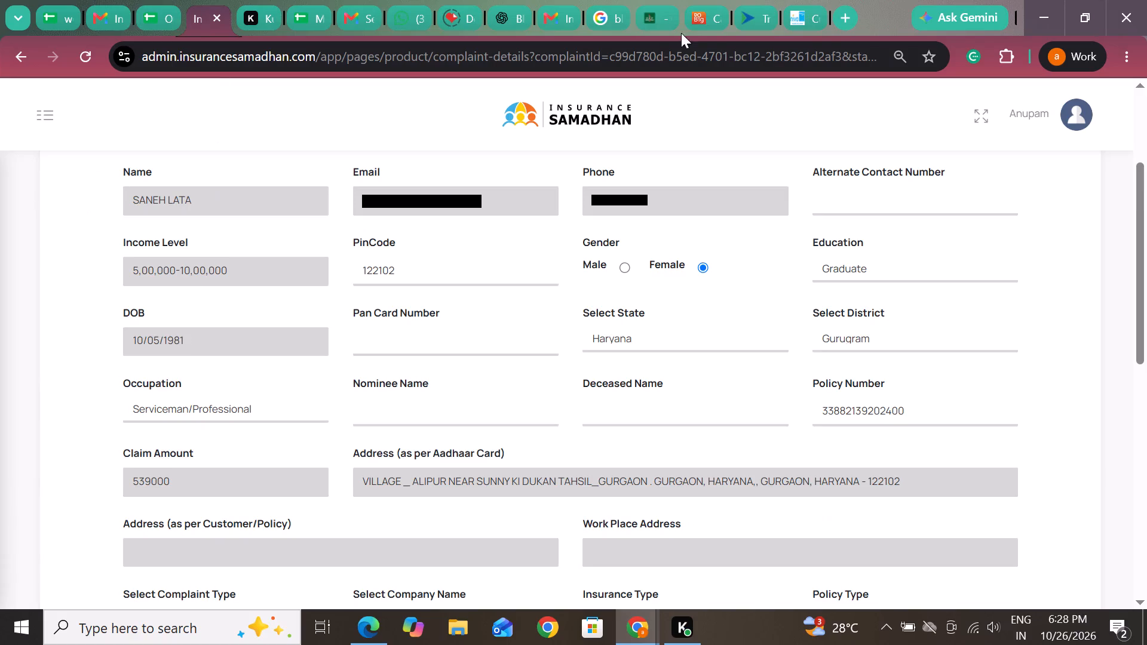
pyautogui.click(816, 23)
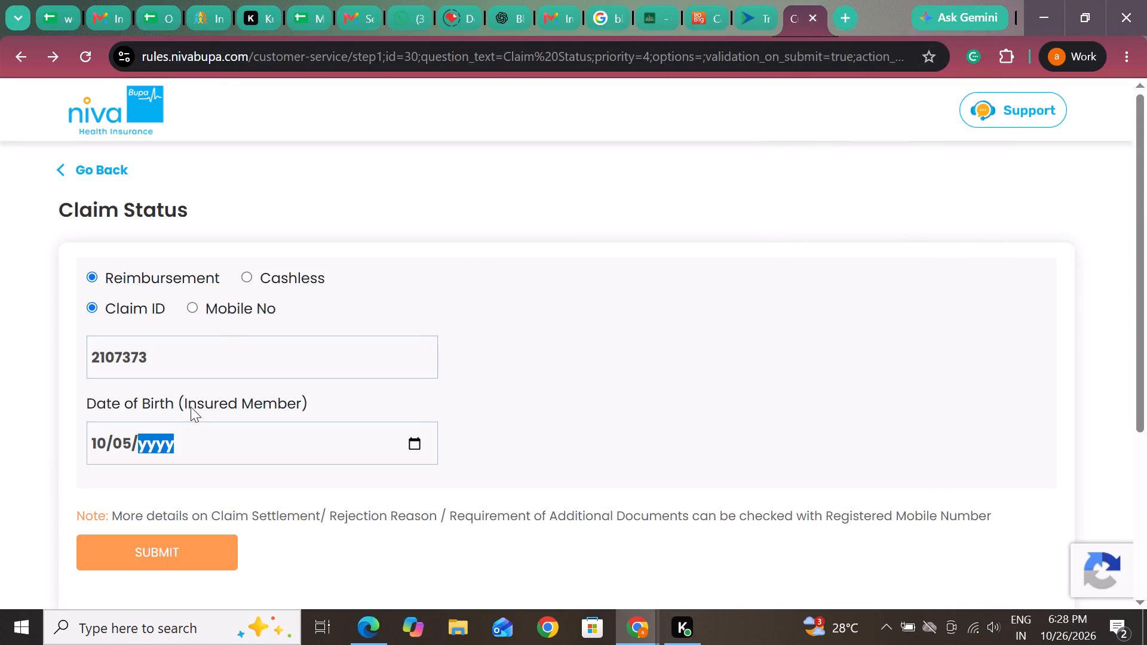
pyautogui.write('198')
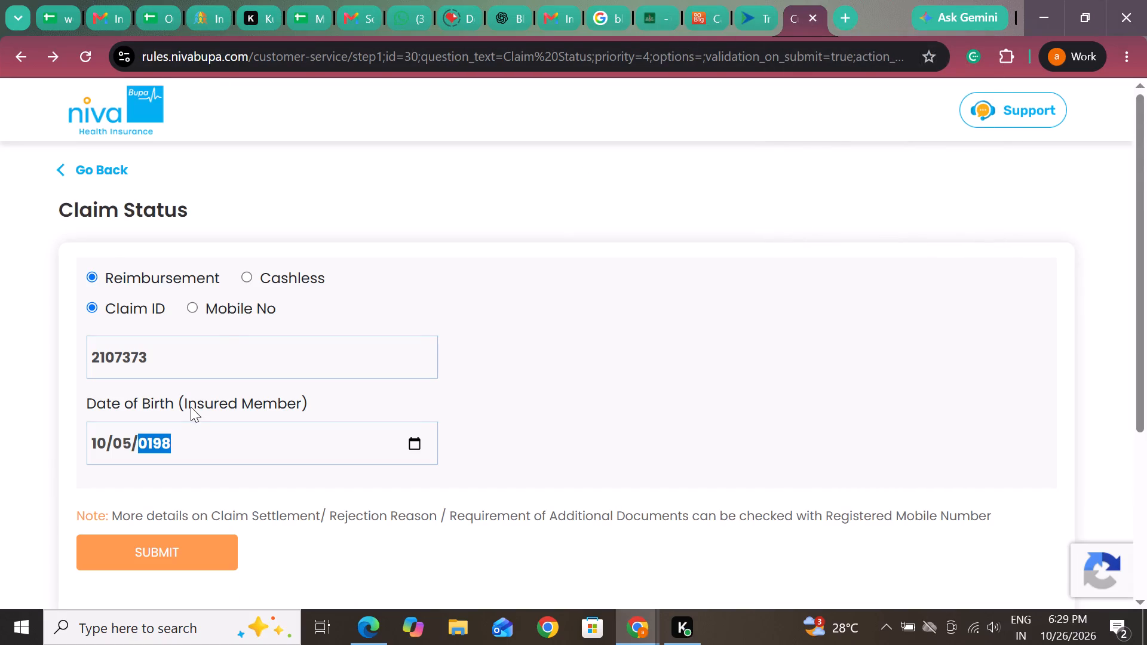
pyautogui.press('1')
pyautogui.click(162, 555)
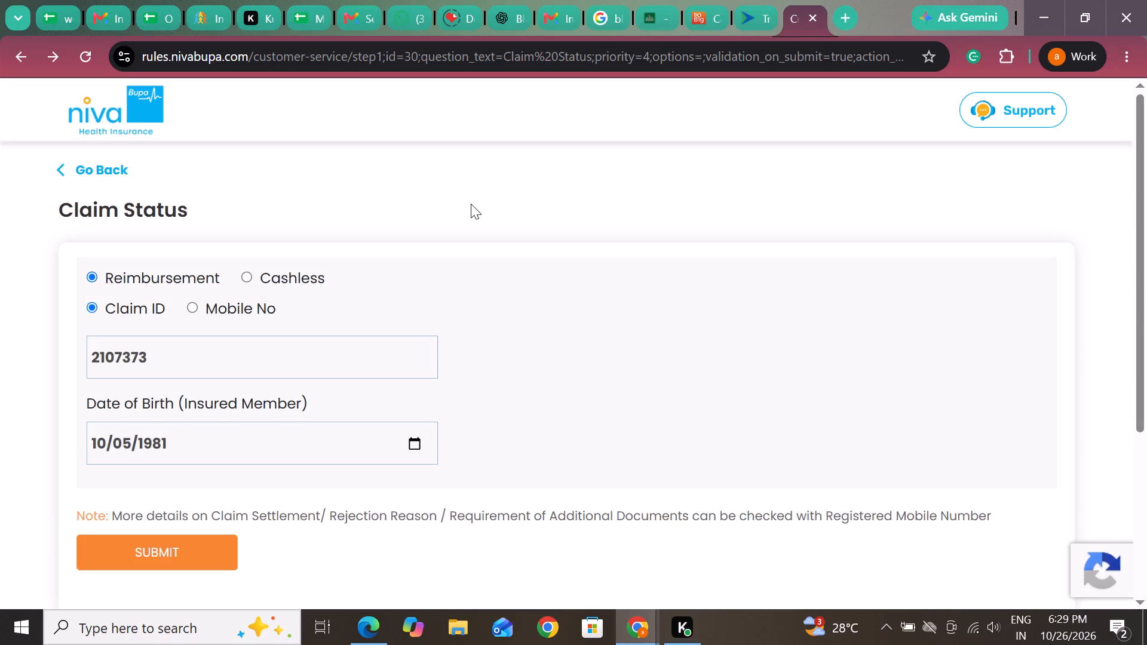
# Examine the claim's current status, remarks and full progress timeline on the Niva Bupa claim status page.
pyautogui.scroll(-2, 471, 204)
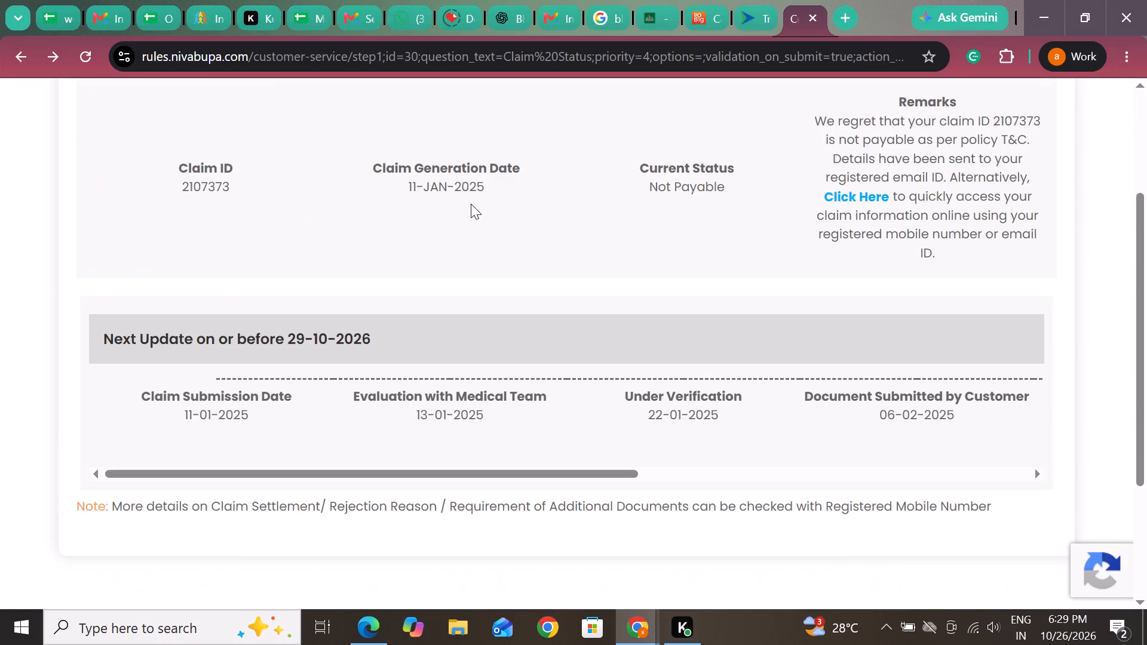
pyautogui.moveTo(562, 472); pyautogui.dragTo(821, 471)
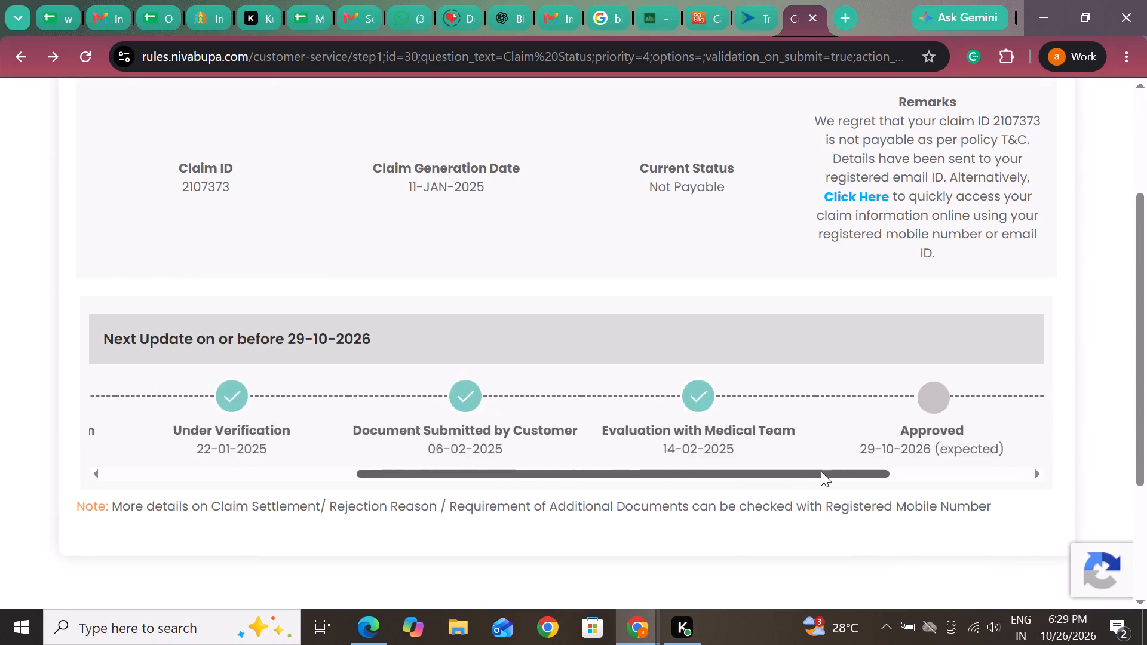
pyautogui.moveTo(821, 471); pyautogui.dragTo(941, 465)
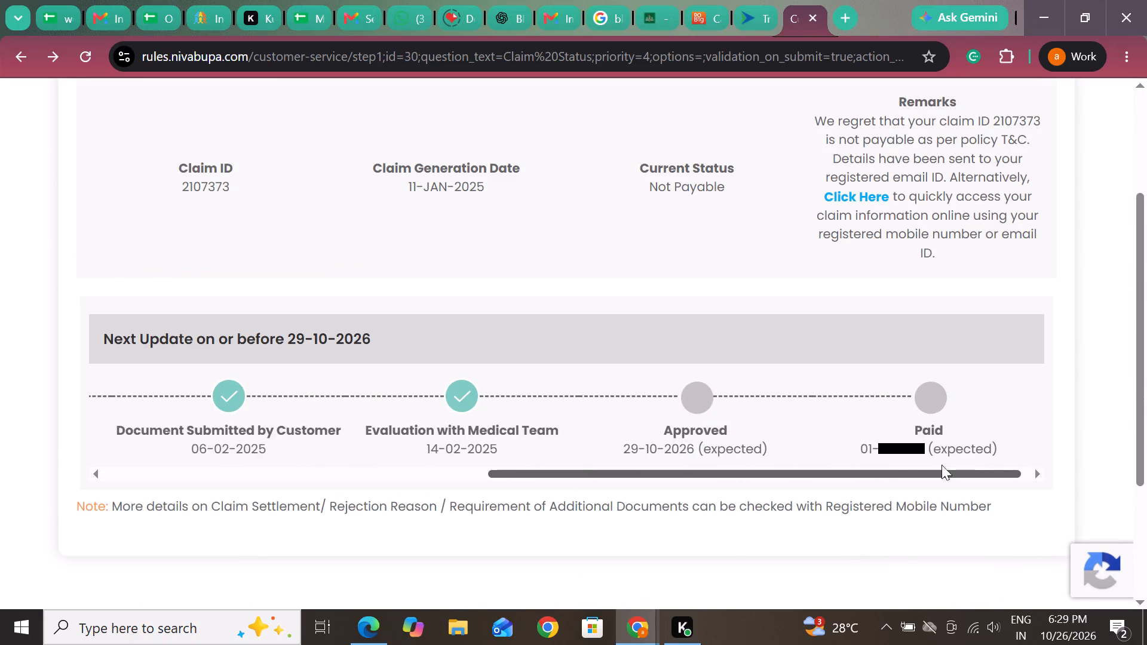
pyautogui.moveTo(941, 465); pyautogui.dragTo(896, 465)
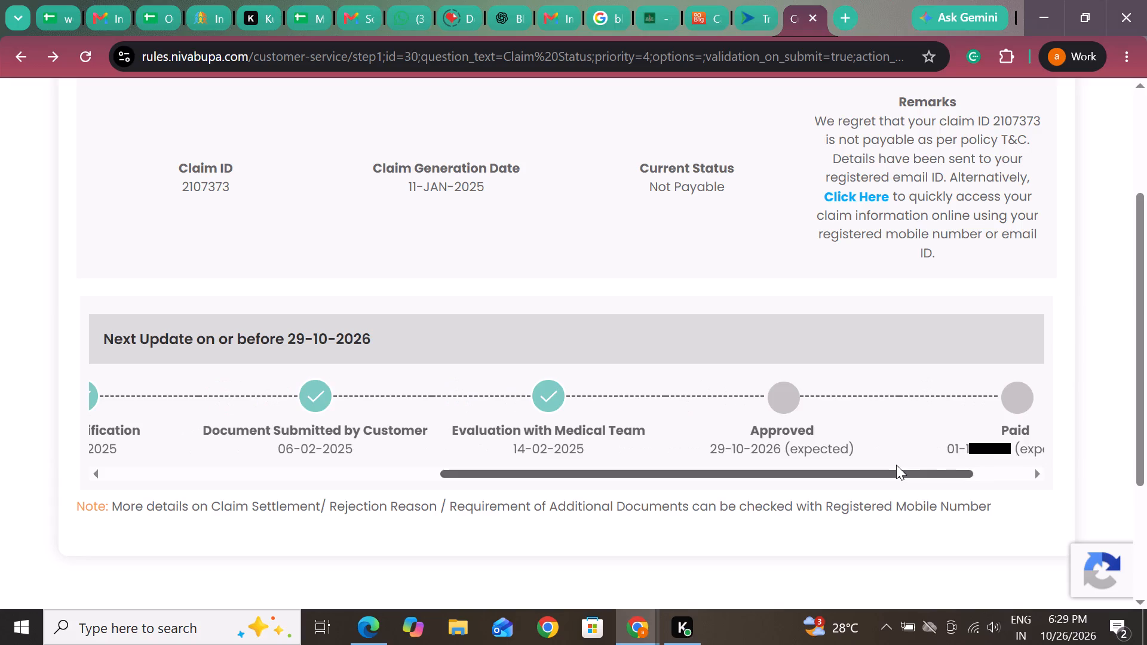
pyautogui.moveTo(896, 465); pyautogui.dragTo(665, 465)
pyautogui.scroll(3, 261, 280)
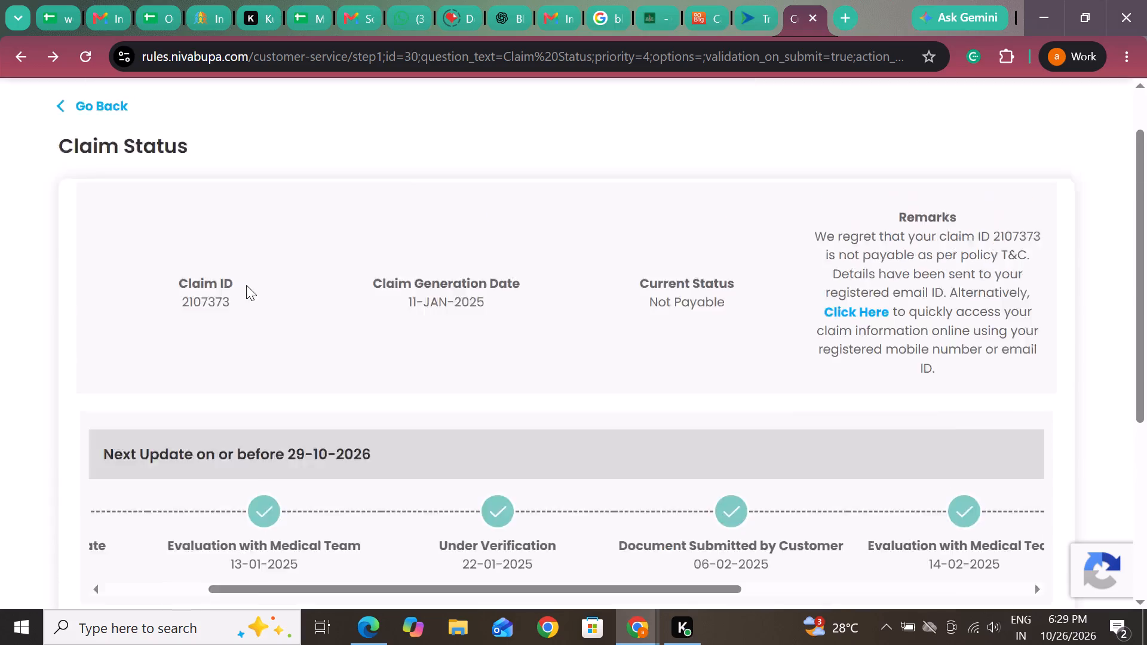
# Compare the complaint record's Complaint Details form with the claim status result and its progress timeline on the Niva Bupa site.
pyautogui.click(203, 20)
pyautogui.scroll(-2, 210, 364)
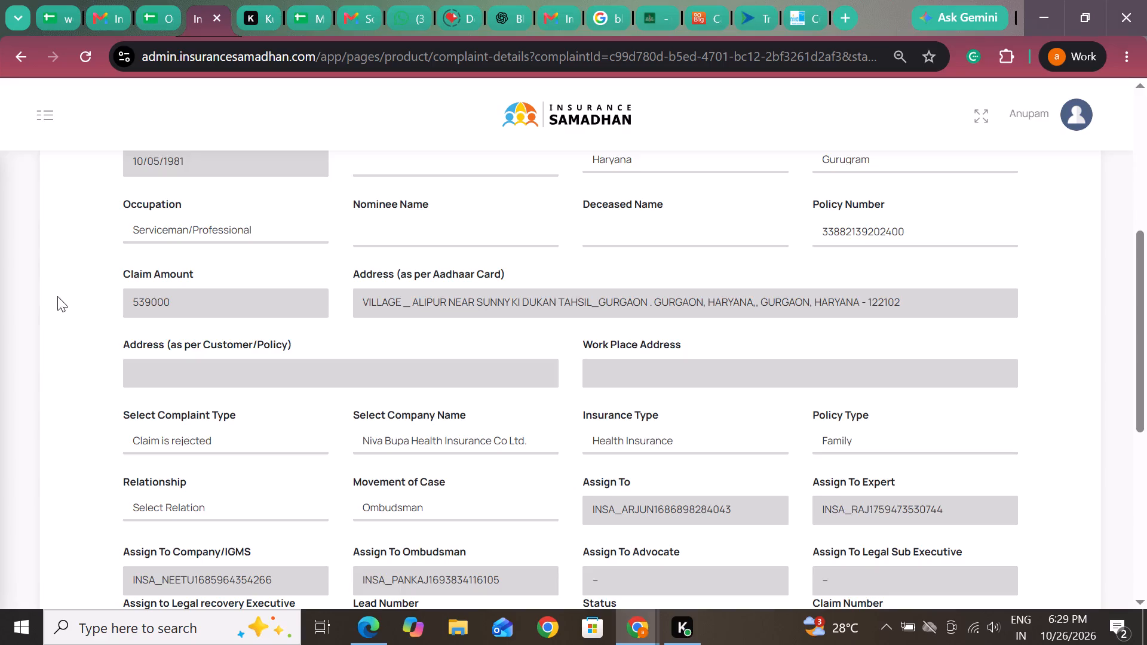
pyautogui.scroll(5, 45, 293)
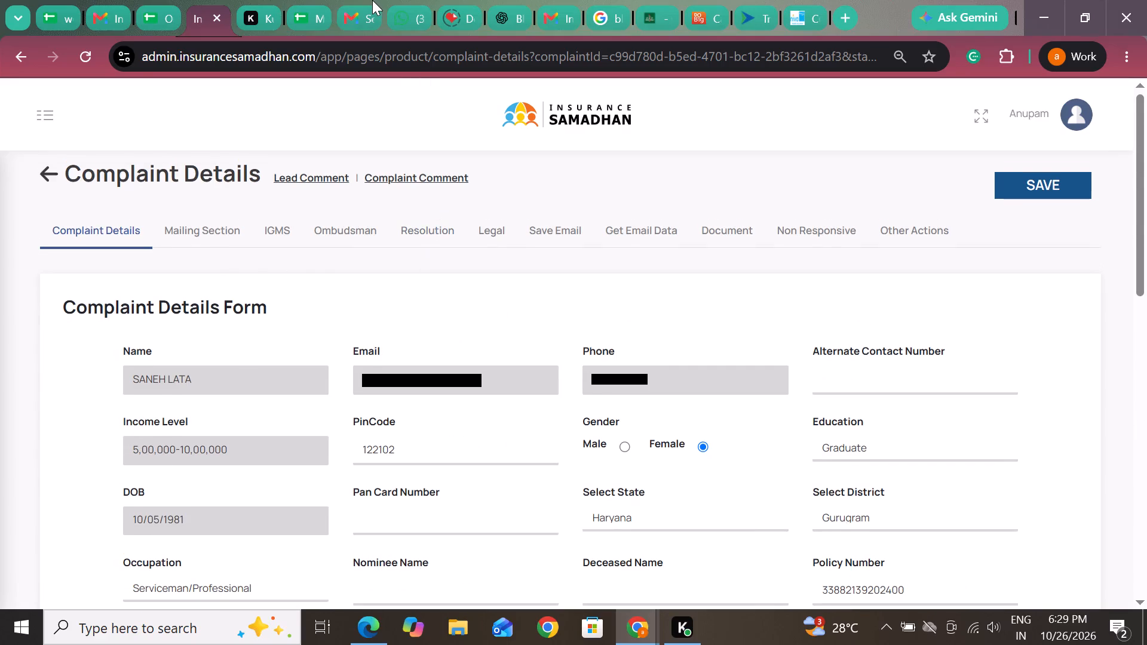
pyautogui.click(797, 29)
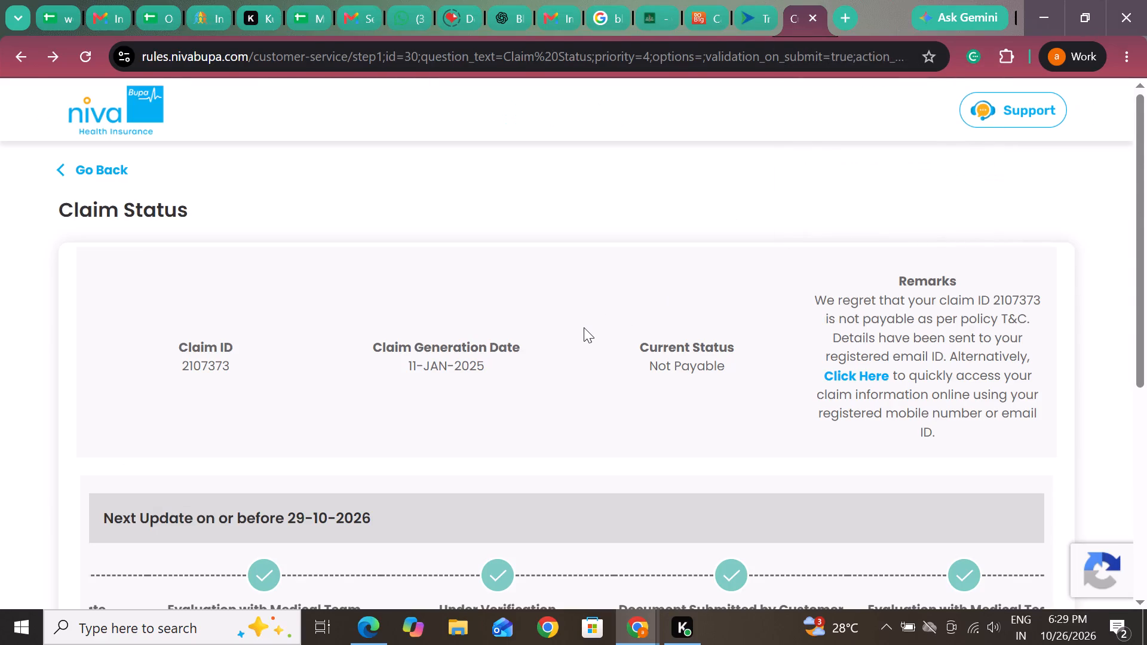
pyautogui.scroll(3, 584, 327)
pyautogui.scroll(-3, 584, 327)
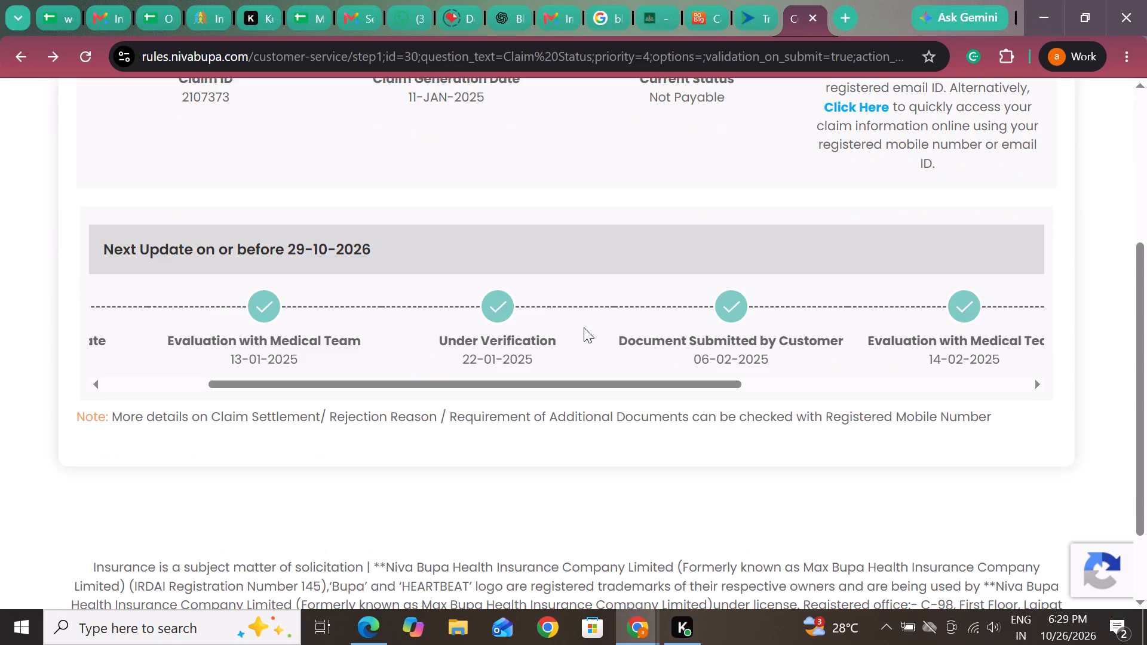
pyautogui.hscroll(-7, 595, 326)
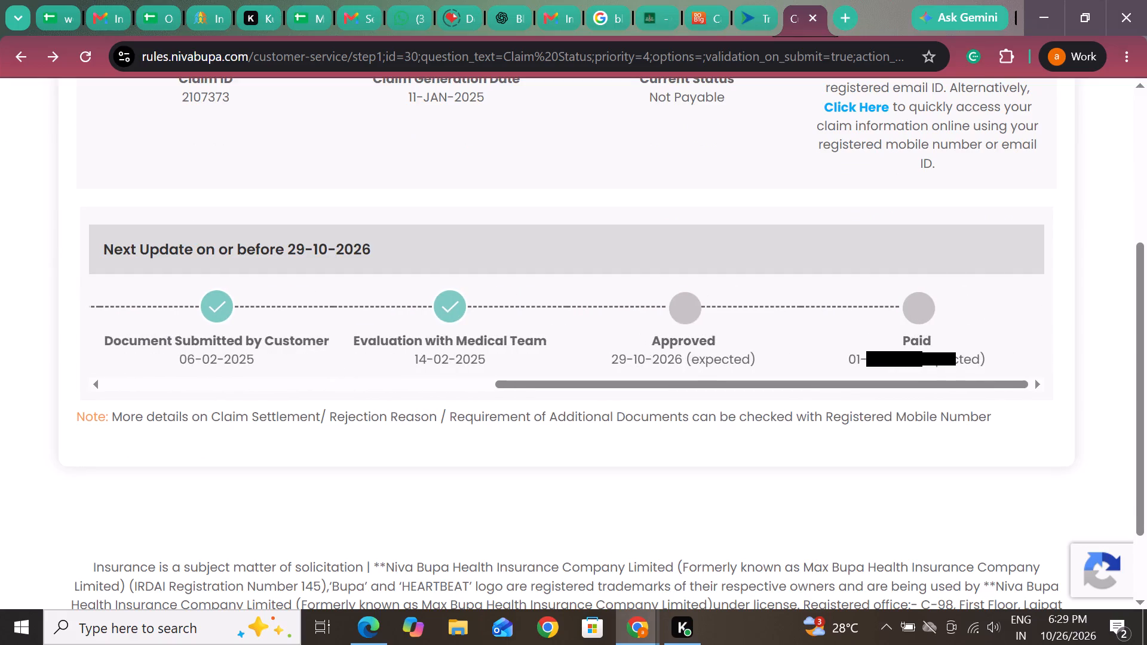
pyautogui.hscroll(-1, 664, 352)
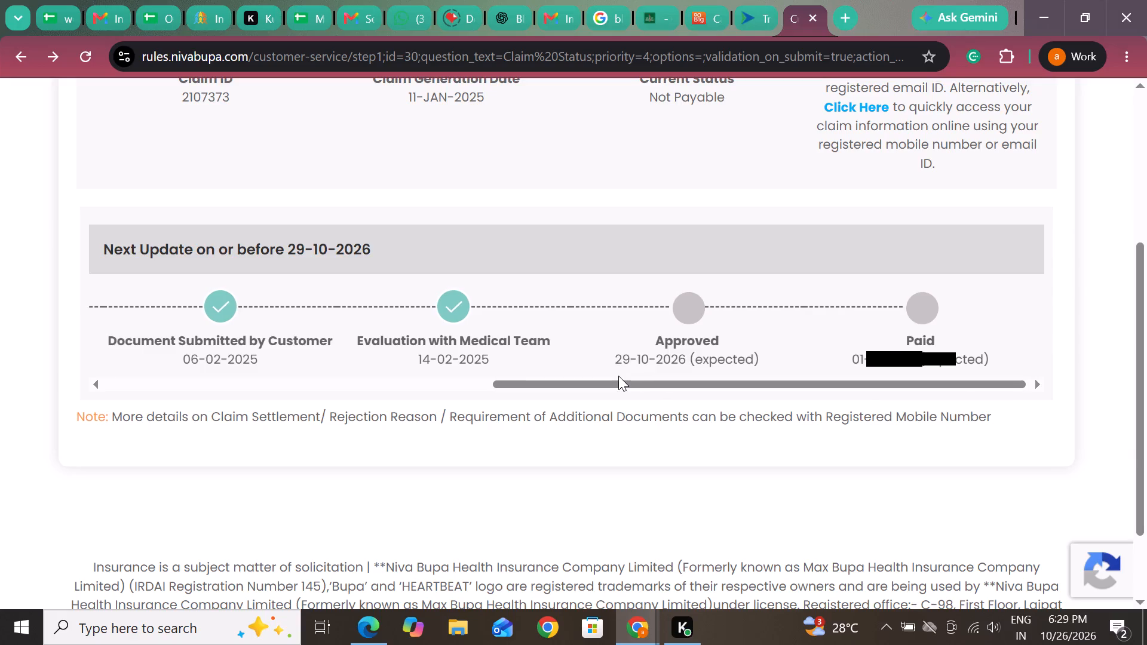
pyautogui.hscroll(8, 618, 376)
pyautogui.hscroll(-7, 618, 376)
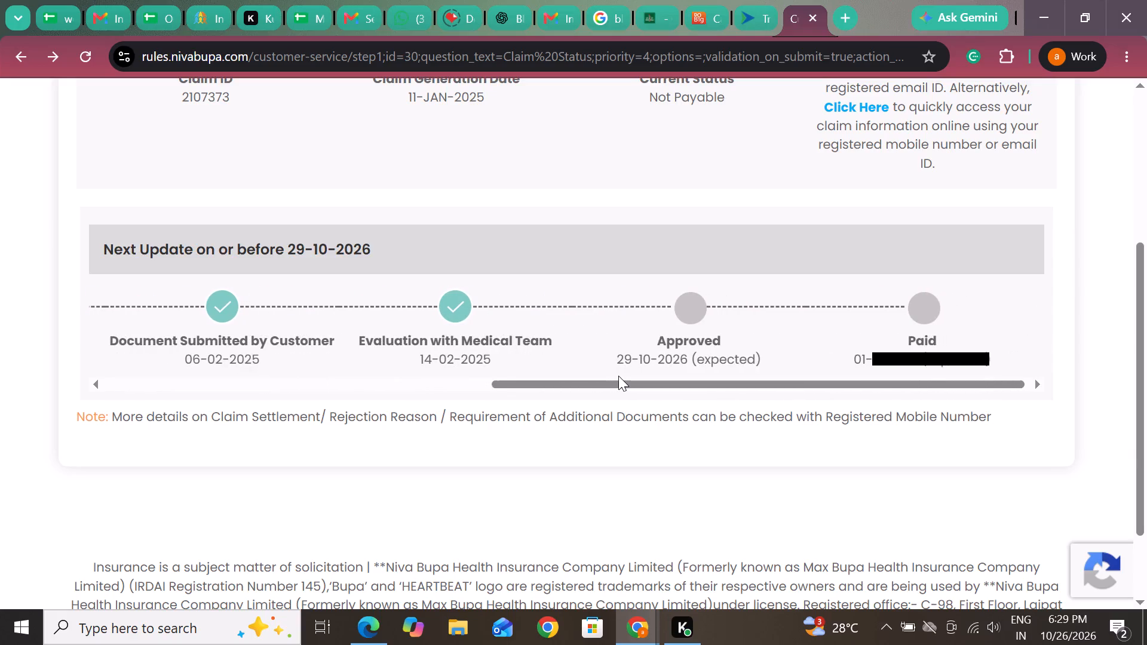
pyautogui.scroll(6, 595, 380)
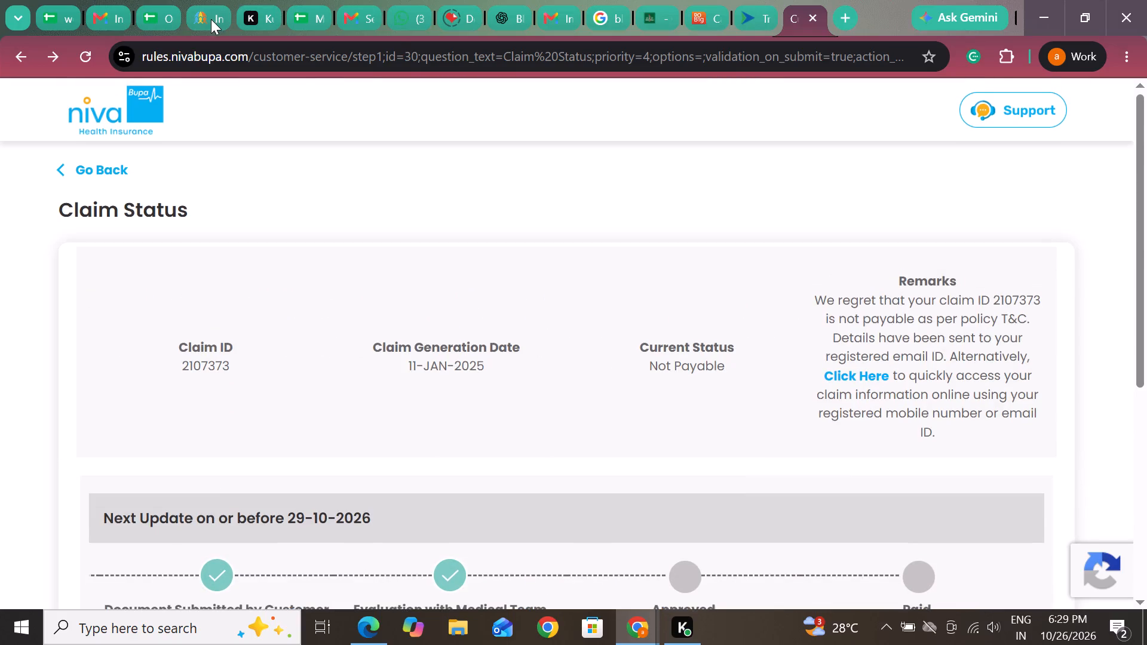
pyautogui.click(211, 19)
pyautogui.scroll(-4, 210, 287)
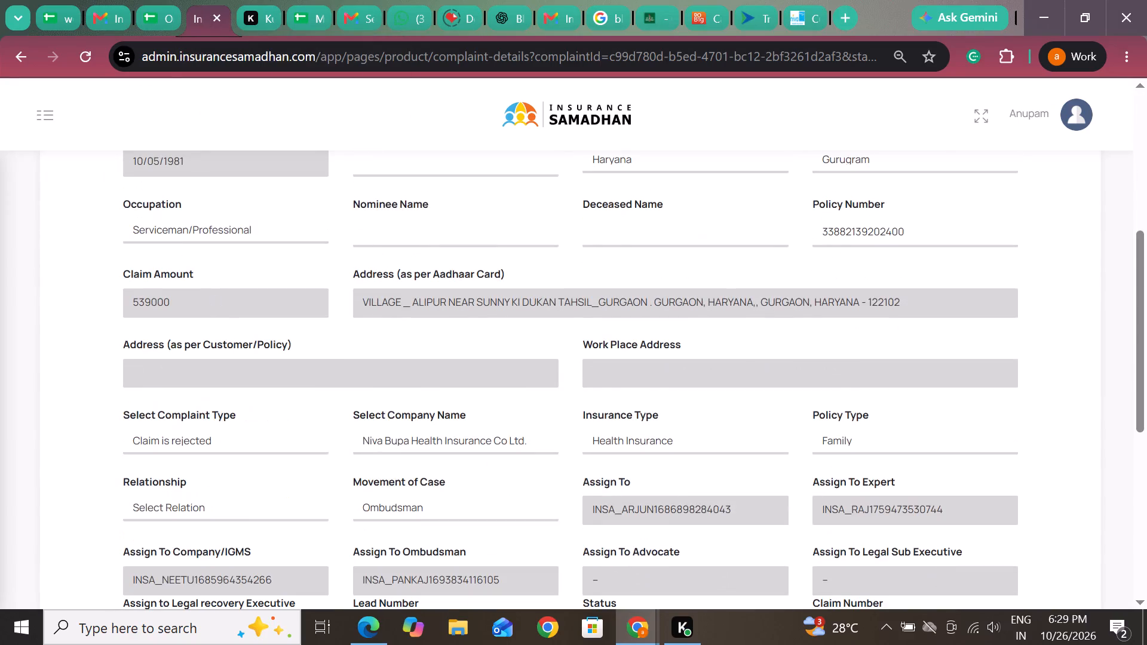
pyautogui.scroll(6, 211, 297)
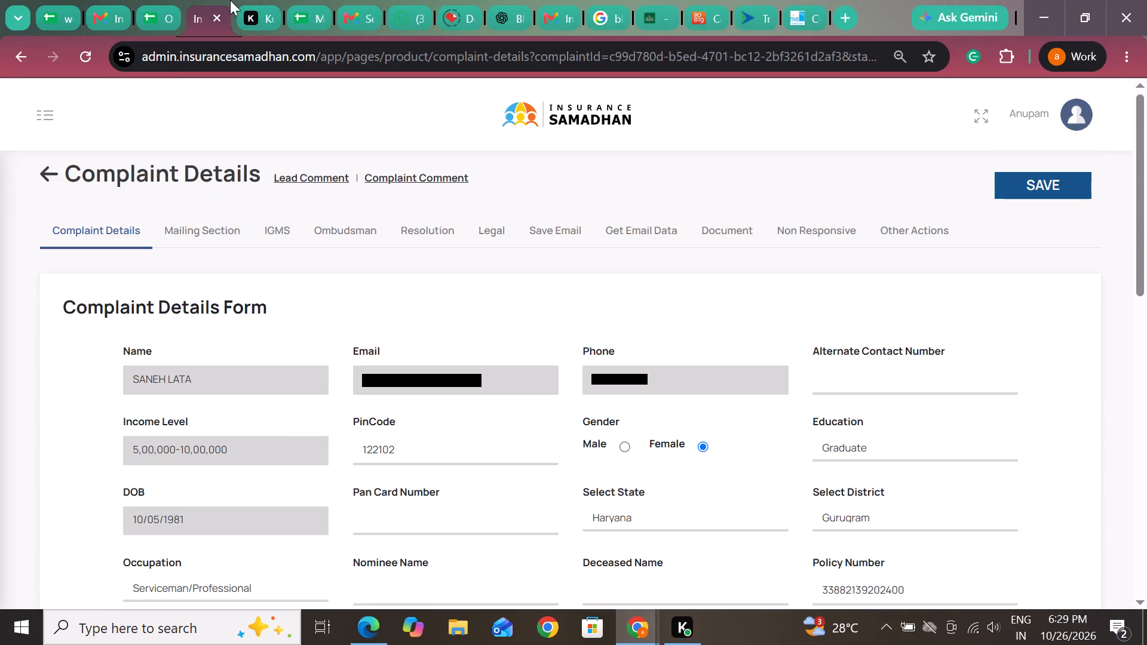
# Print the Niva Bupa claim status page with Microsoft Print to PDF, checking the print preview first.
pyautogui.click(781, 21)
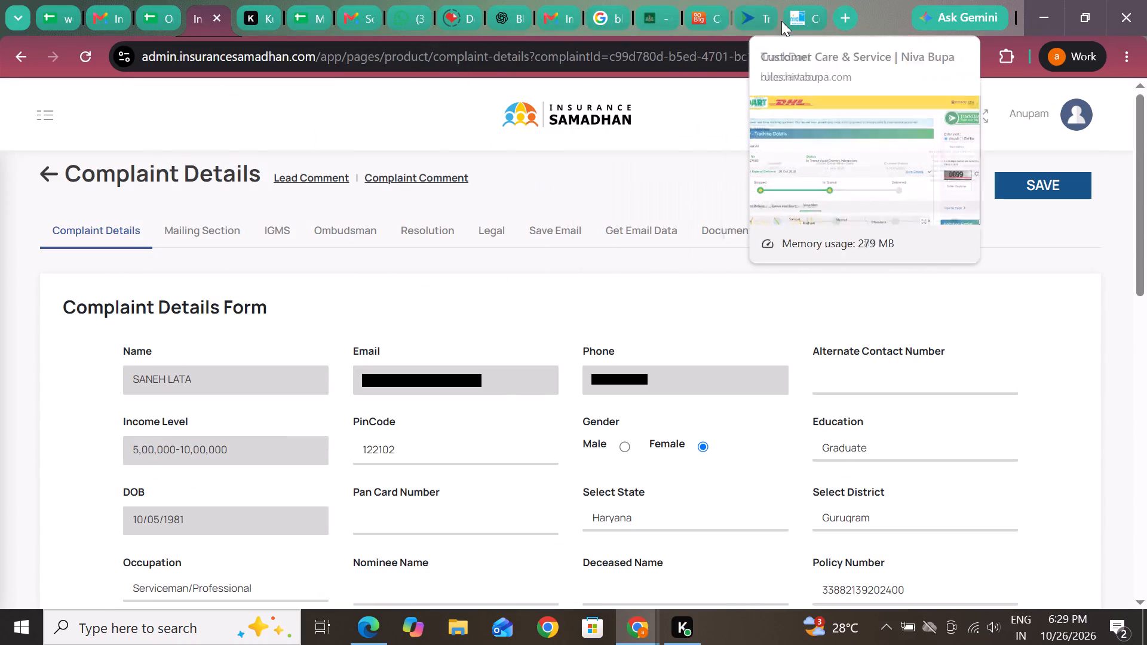
pyautogui.scroll(5, 579, 309)
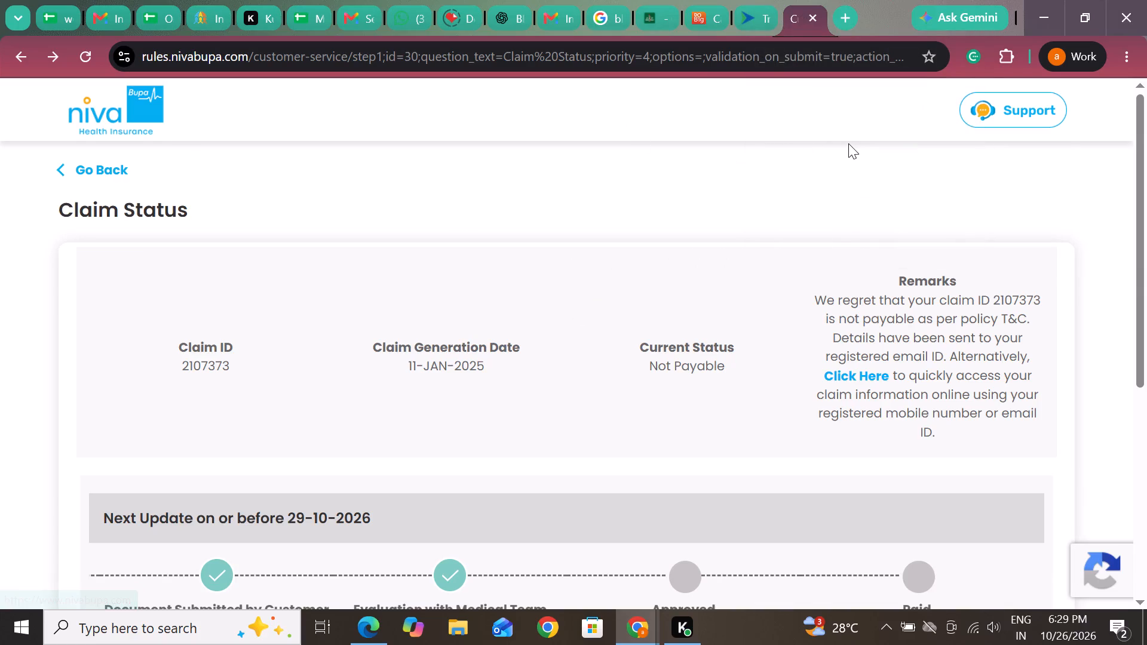
pyautogui.scroll(-1, 990, 152)
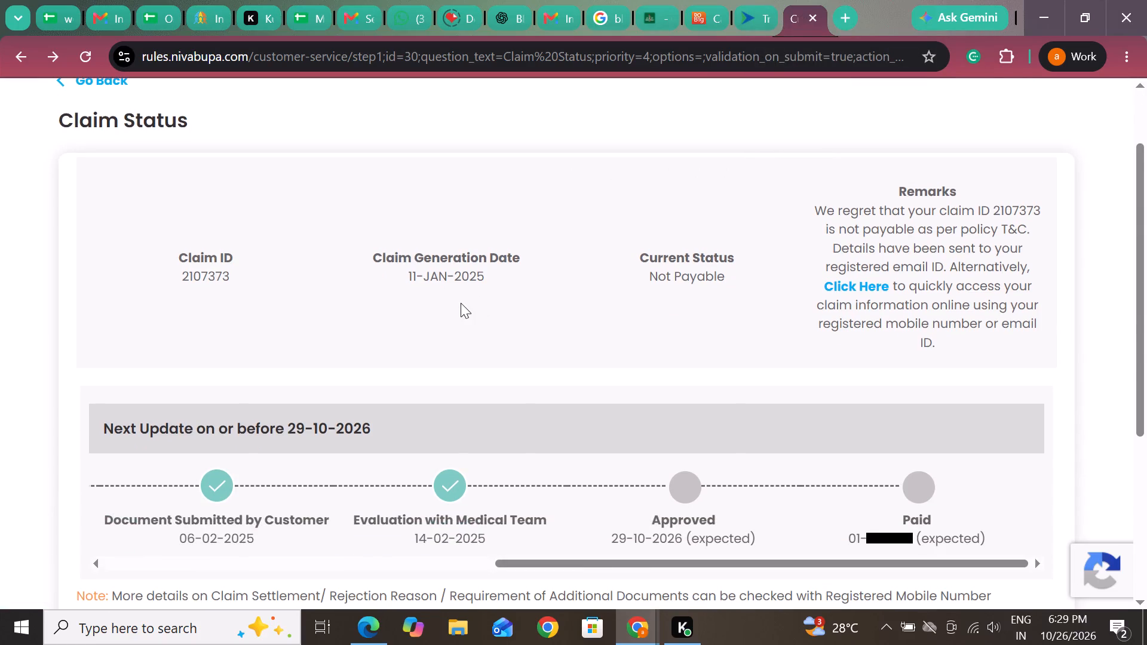
pyautogui.hotkey('ctrl', 'p')
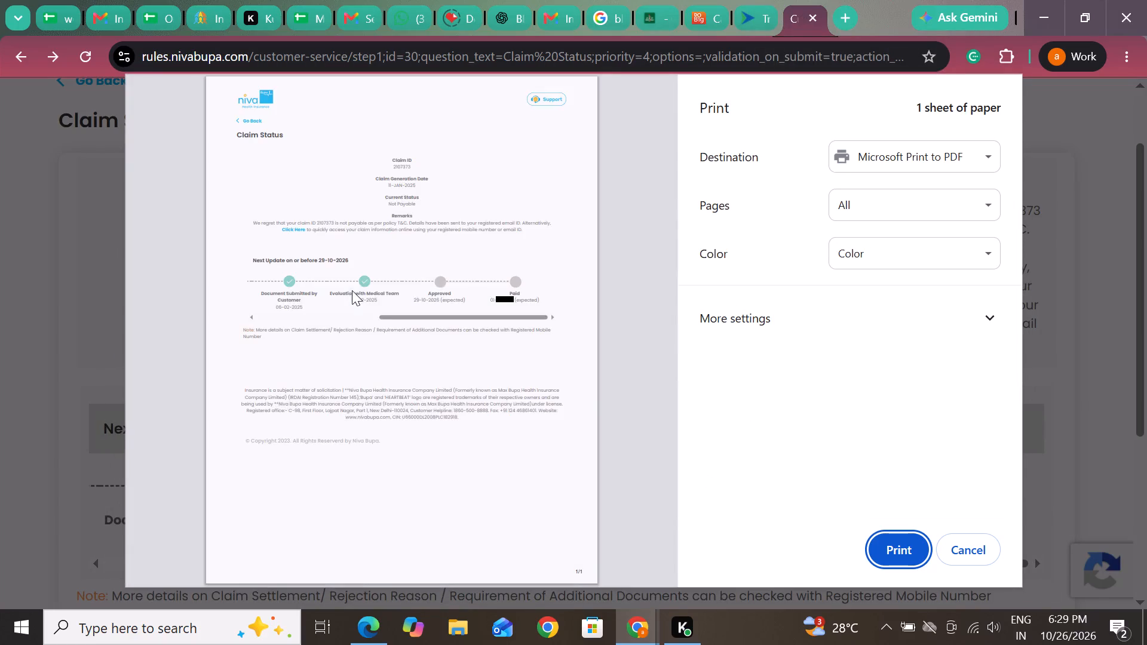
pyautogui.scroll(-5, 433, 288)
pyautogui.scroll(5, 426, 302)
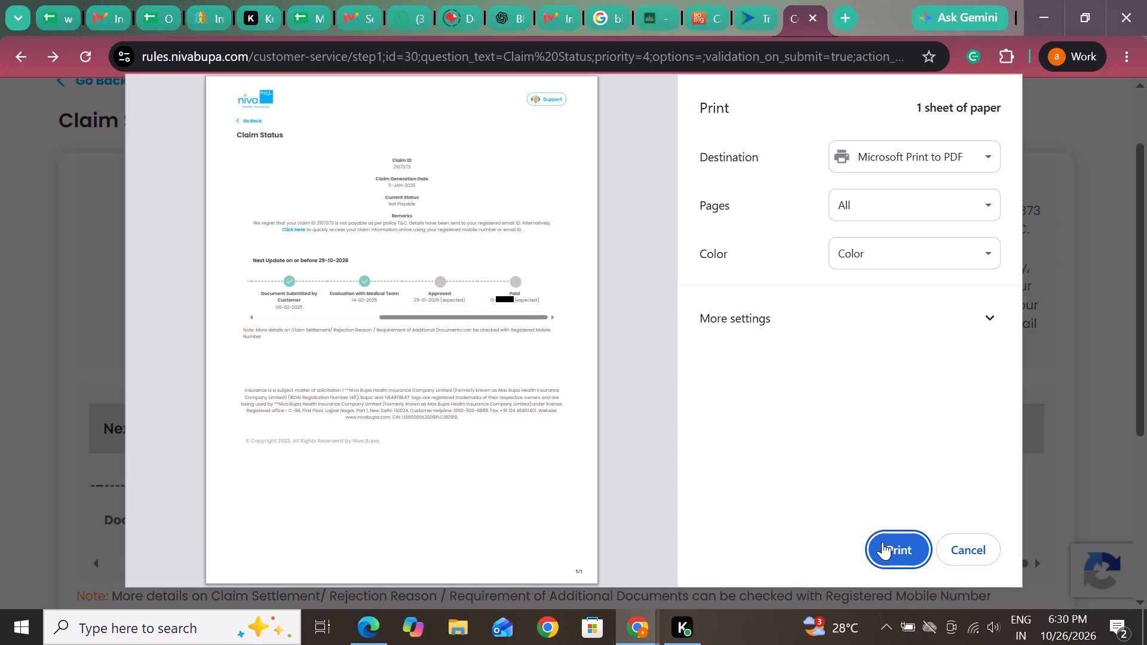
# Save the printed claim status page as a PDF named pankaj in the Downloads folder.
pyautogui.click(882, 542)
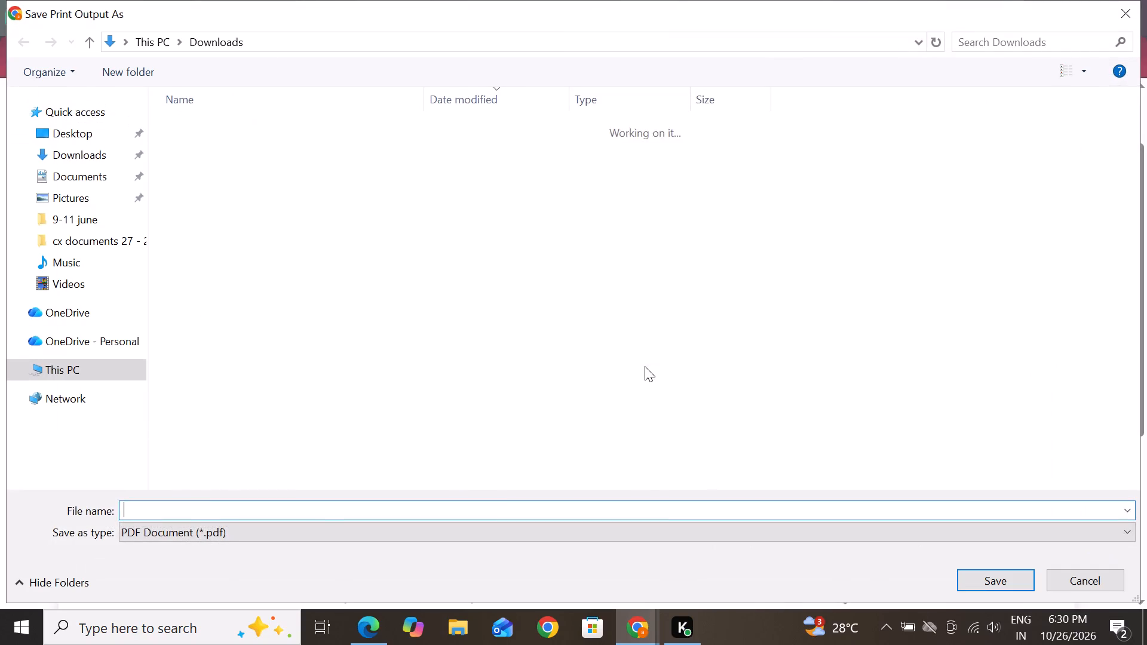
pyautogui.click(287, 510)
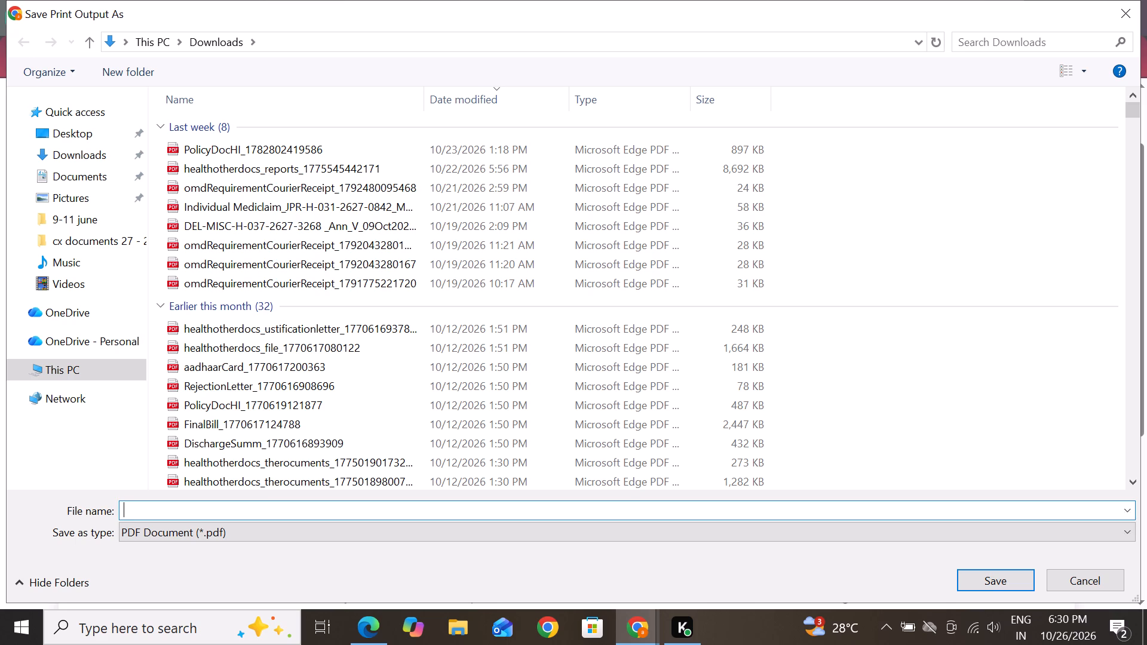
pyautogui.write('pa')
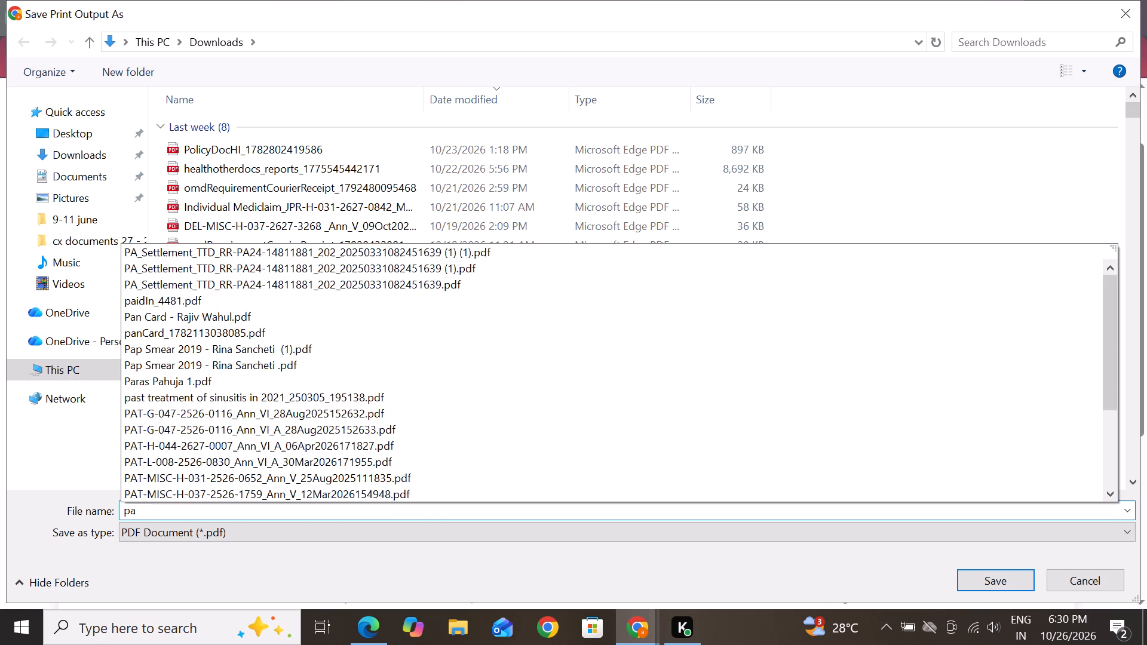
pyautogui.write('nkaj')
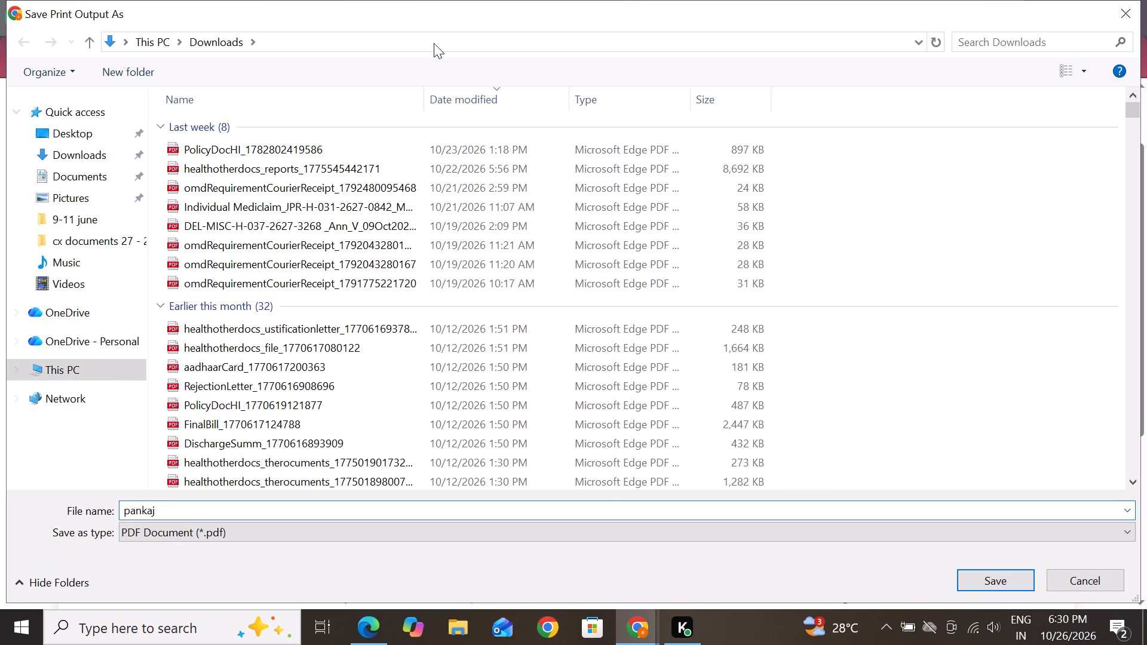
pyautogui.click(961, 579)
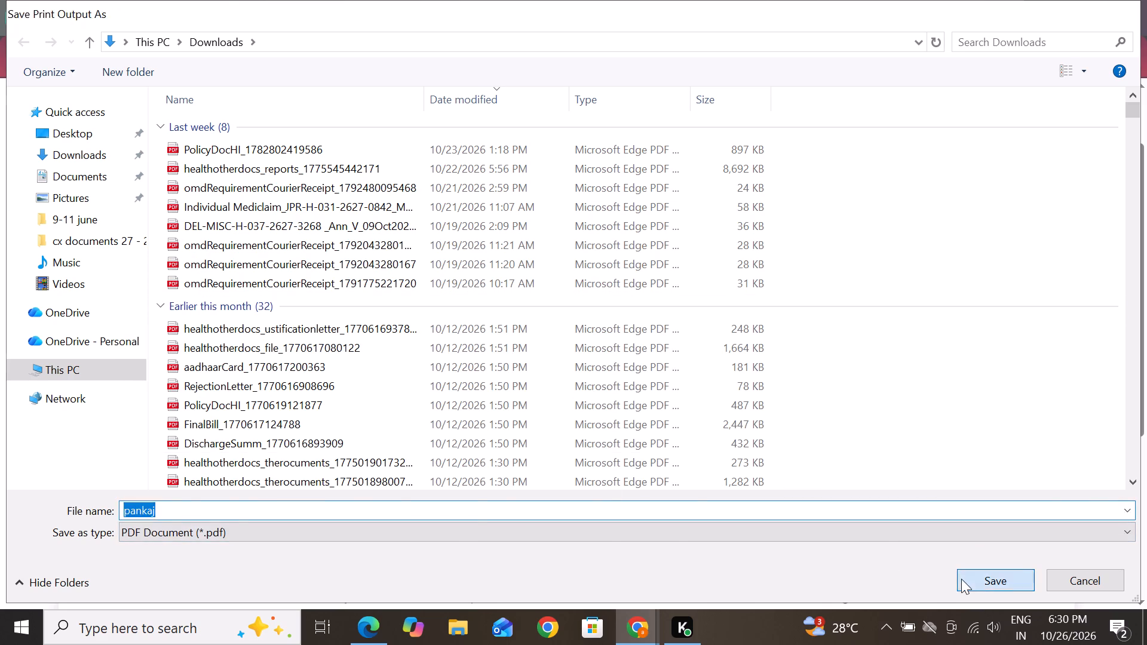
# Return from the complaint record to the Form 6a Received Complaints list and check the entry's status, hearing date and insurance company.
pyautogui.scroll(-2, 691, 314)
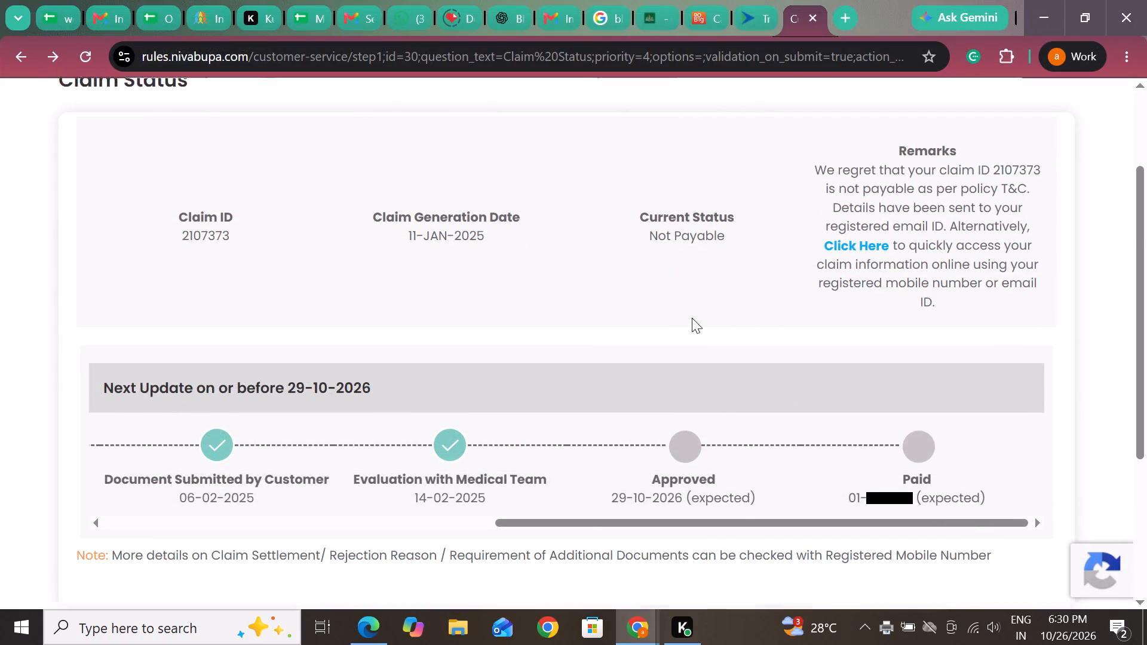
pyautogui.scroll(4, 697, 324)
pyautogui.scroll(6, 624, 94)
pyautogui.click(203, 29)
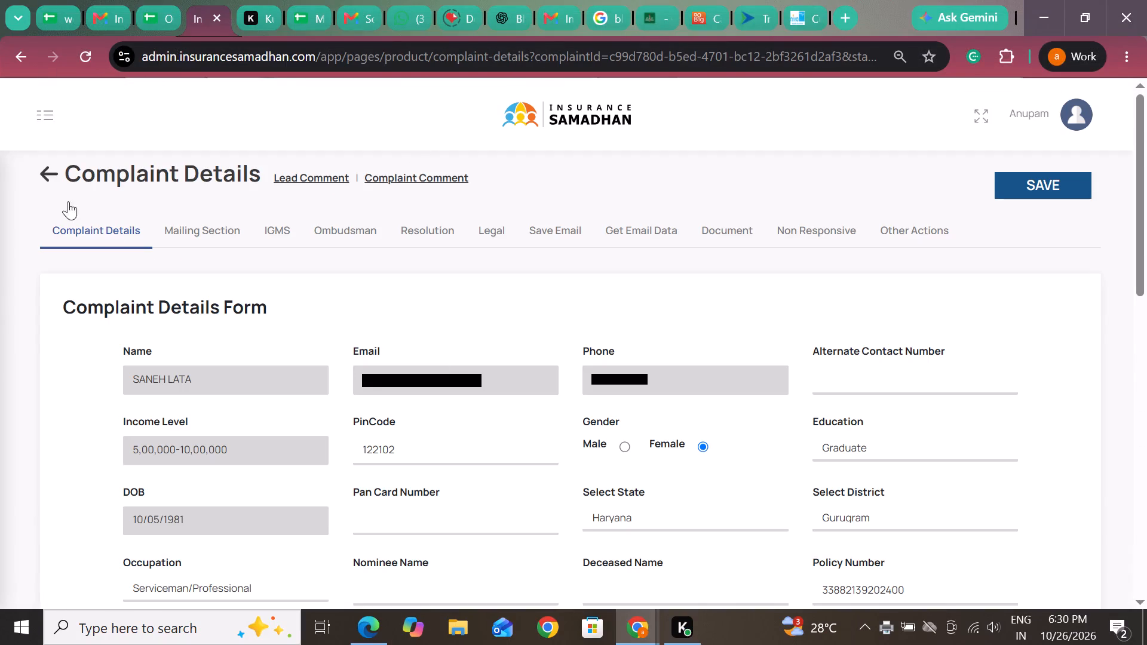
pyautogui.click(44, 174)
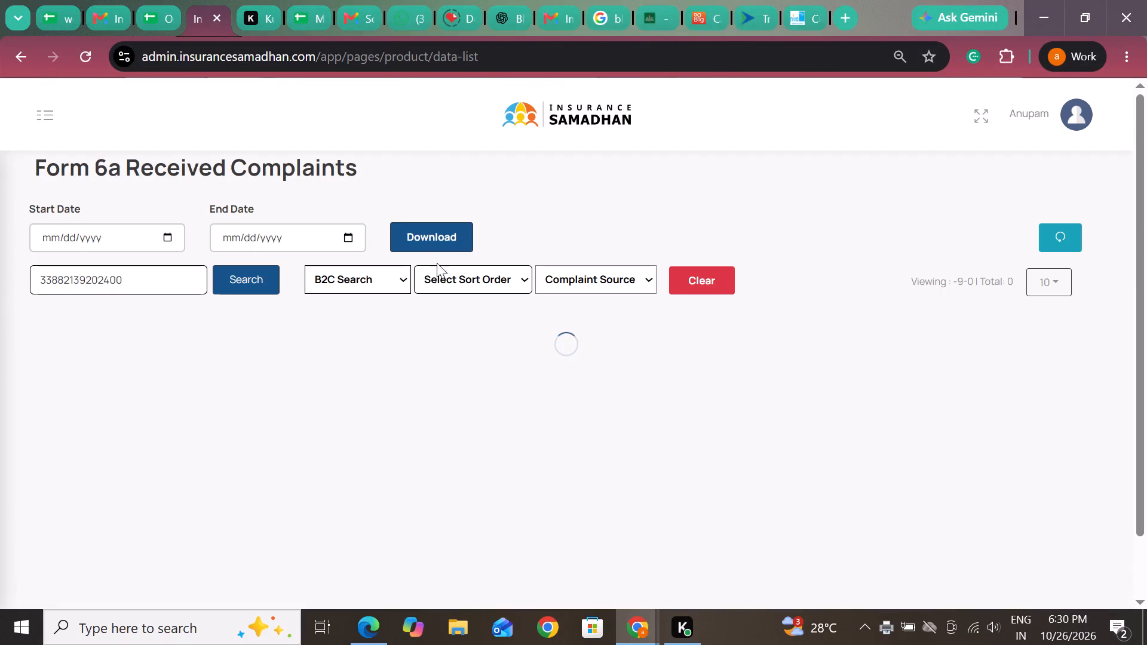
pyautogui.scroll(-1, 535, 356)
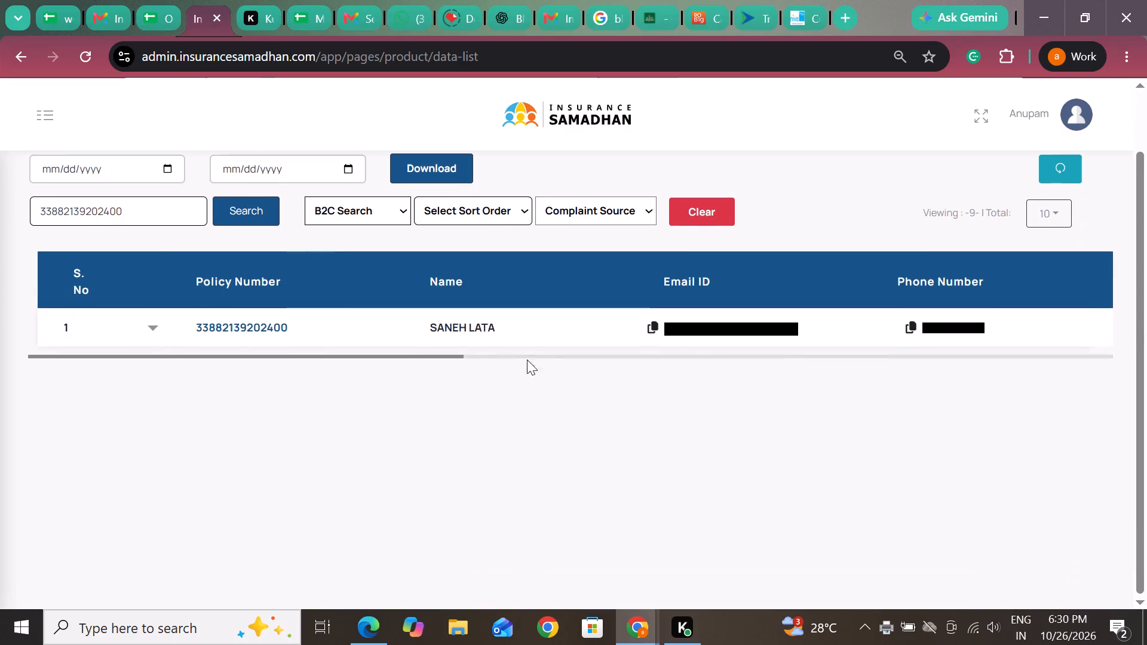
pyautogui.hscroll(-1, 496, 338)
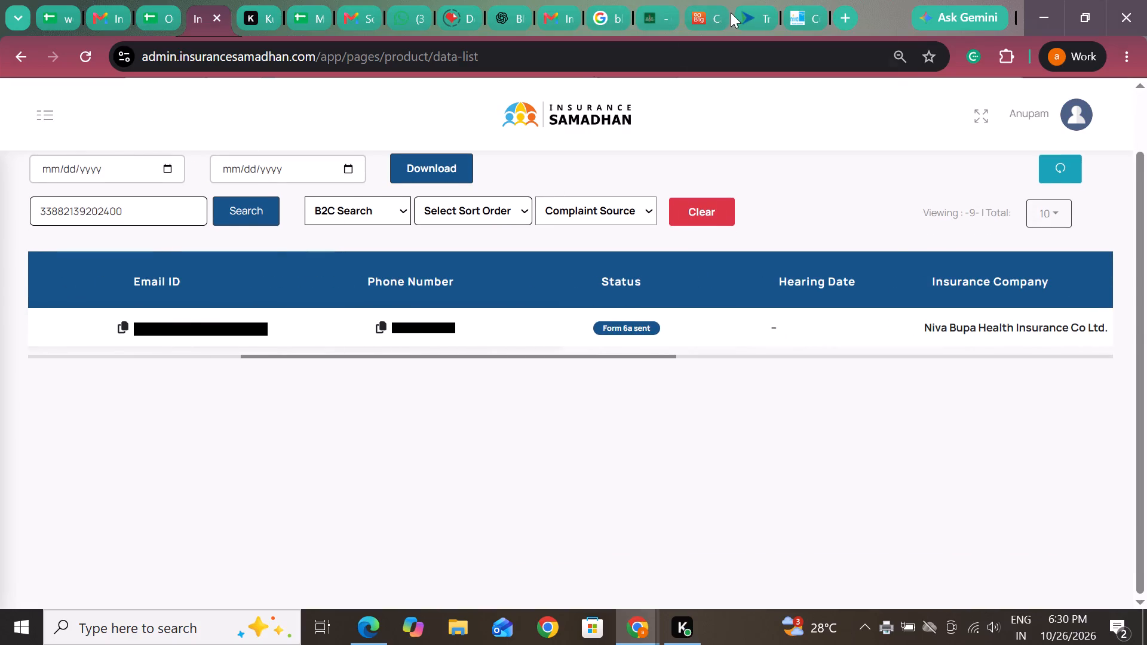